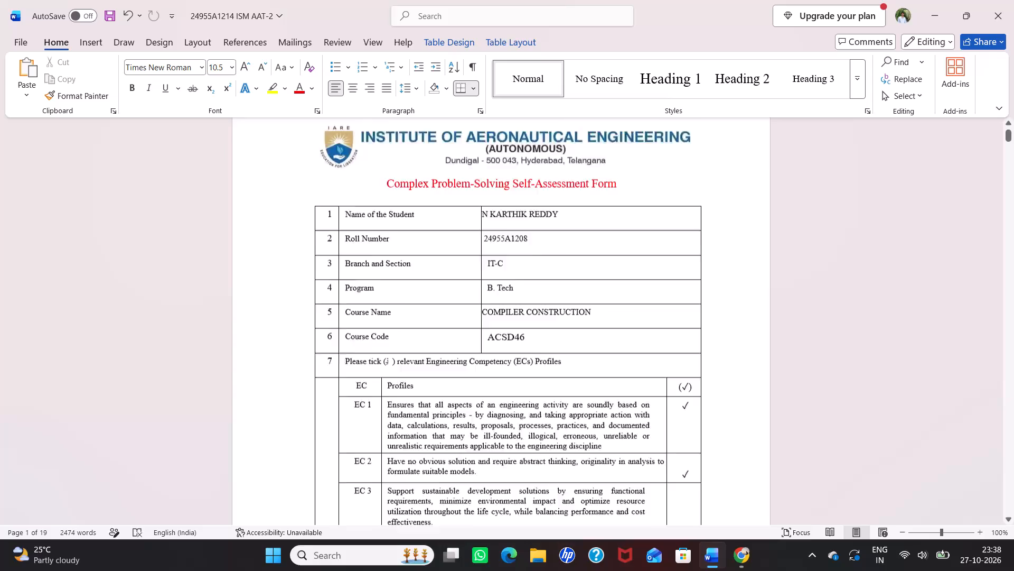
Replace the malformed marks in the EC 10, EC 11 and EC 12 rows with proper check marks (✓).
scroll(690, 437, down, 1)
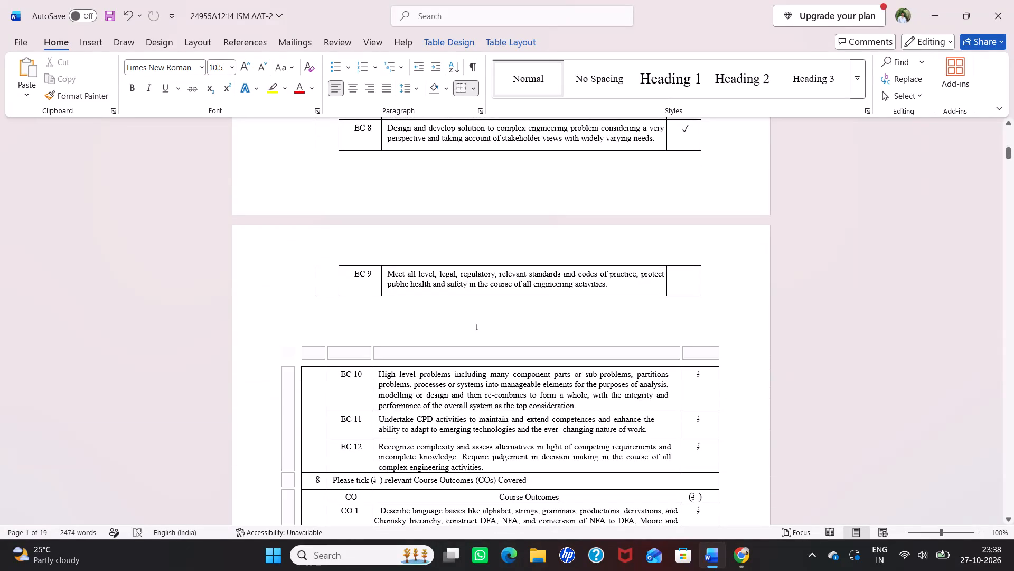
click(702, 377)
key(BackSpace)
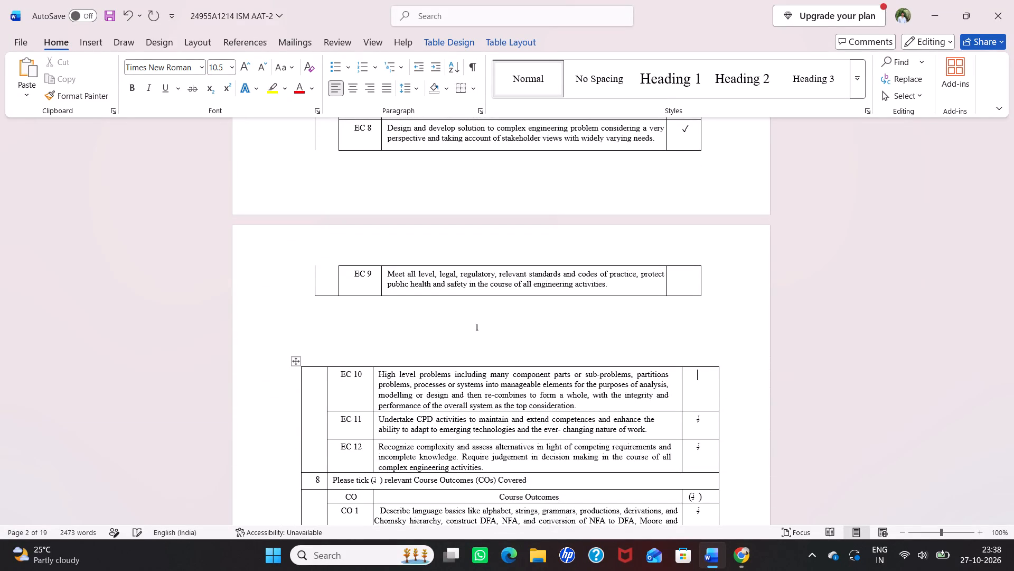
key(ctrl+z)
click(709, 420)
key(BackSpace)
click(710, 445)
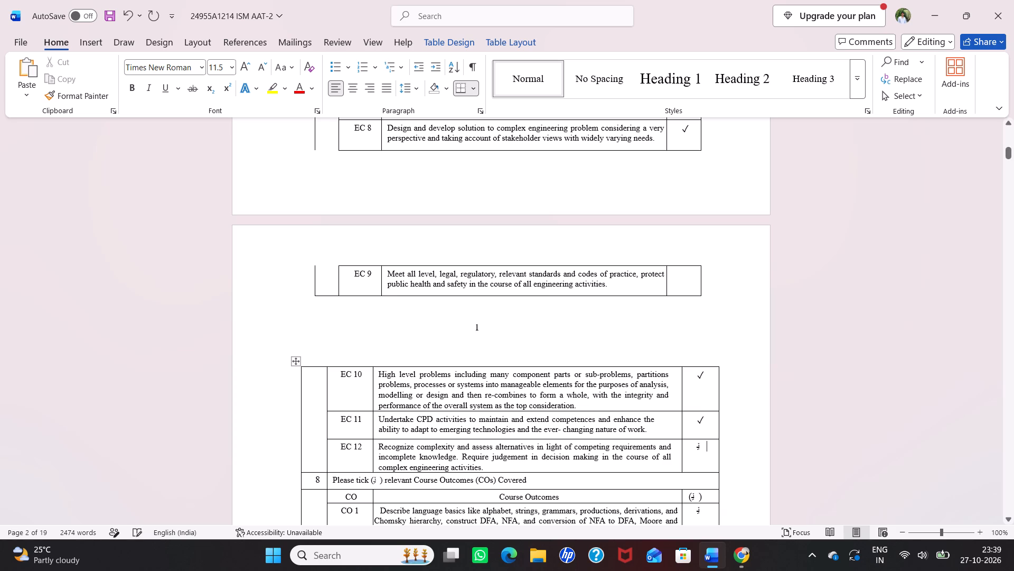
key(BackSpace)
Replace the malformed mark in the header of the Course Outcomes tick column with a check mark, keeping its parentheses.
scroll(729, 490, down, 1)
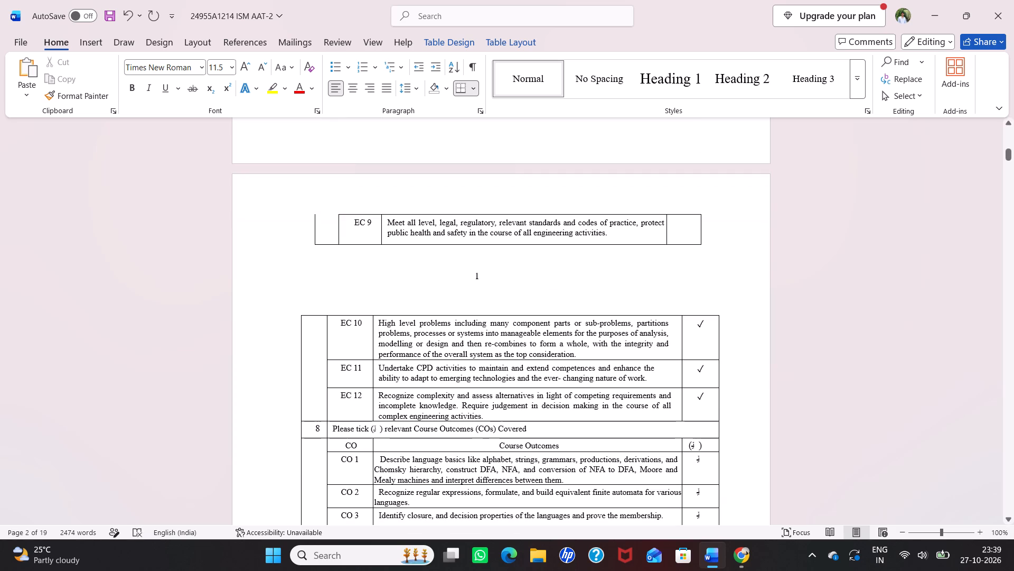
scroll(729, 490, down, 1)
click(696, 447)
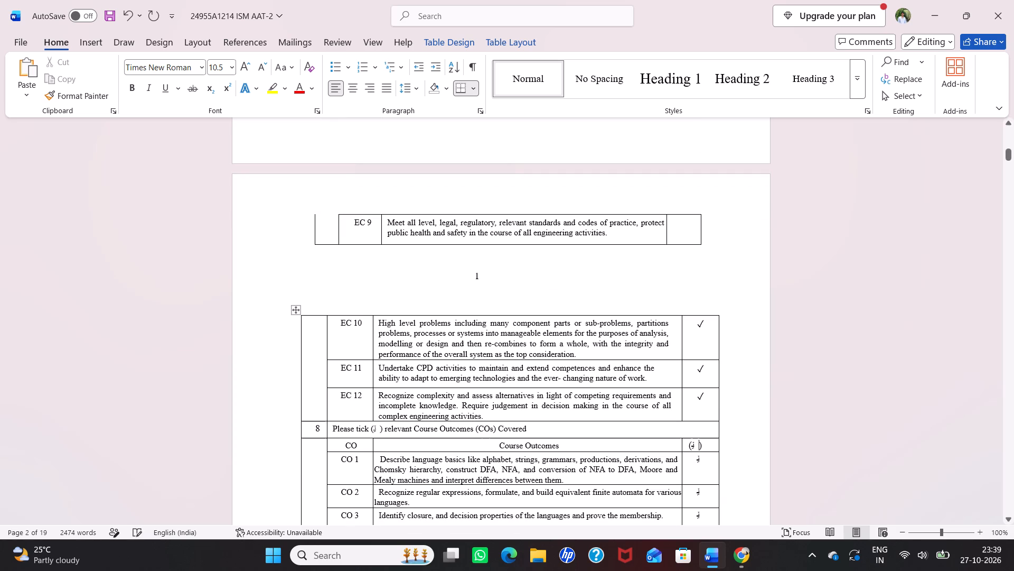
key(BackSpace)
key(ctrl+z)
Replace the malformed marks in the CO 1, CO 2 and CO 3 rows with check marks, spacing the CO 1 mark toward the cell's centre.
scroll(696, 447, down, 1)
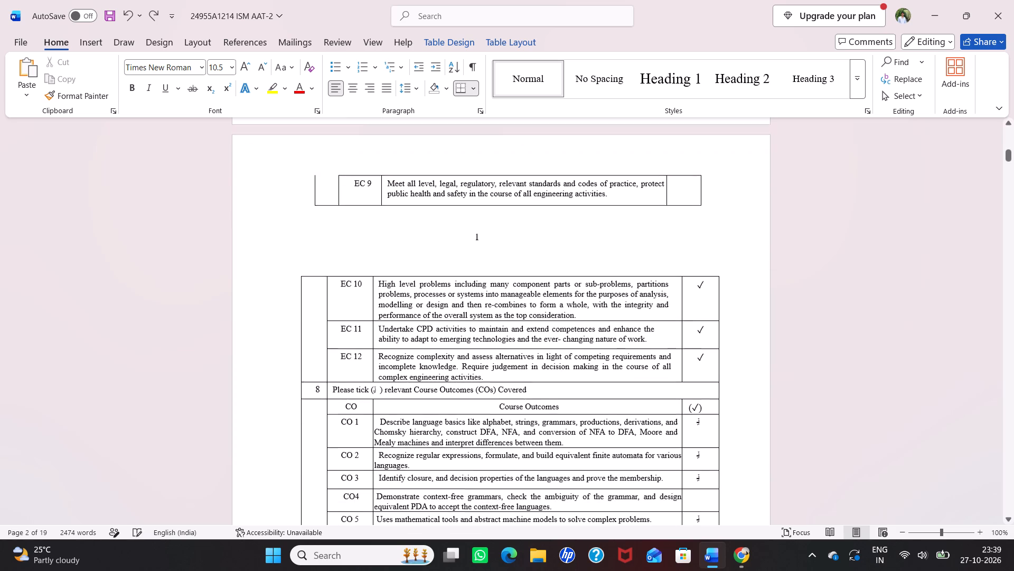
scroll(696, 447, down, 1)
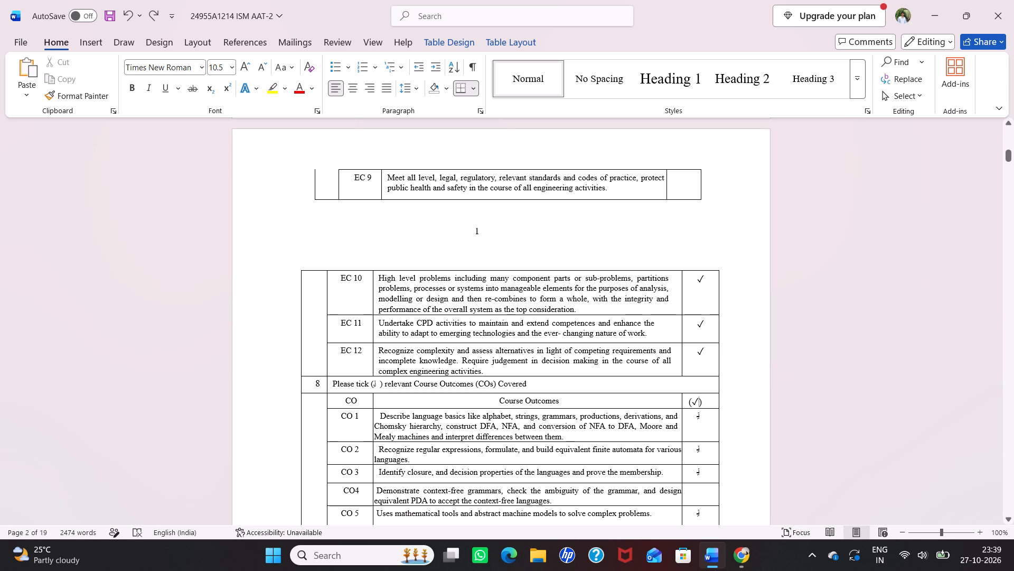
click(698, 417)
key(BackSpace)
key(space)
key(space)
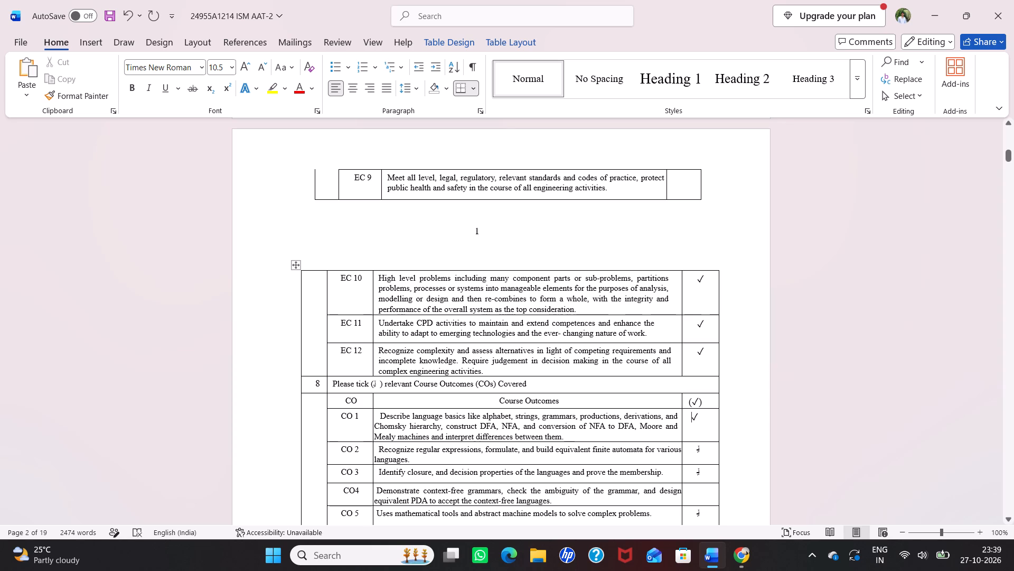
click(706, 451)
key(backslash)
key(BackSpace)
click(701, 472)
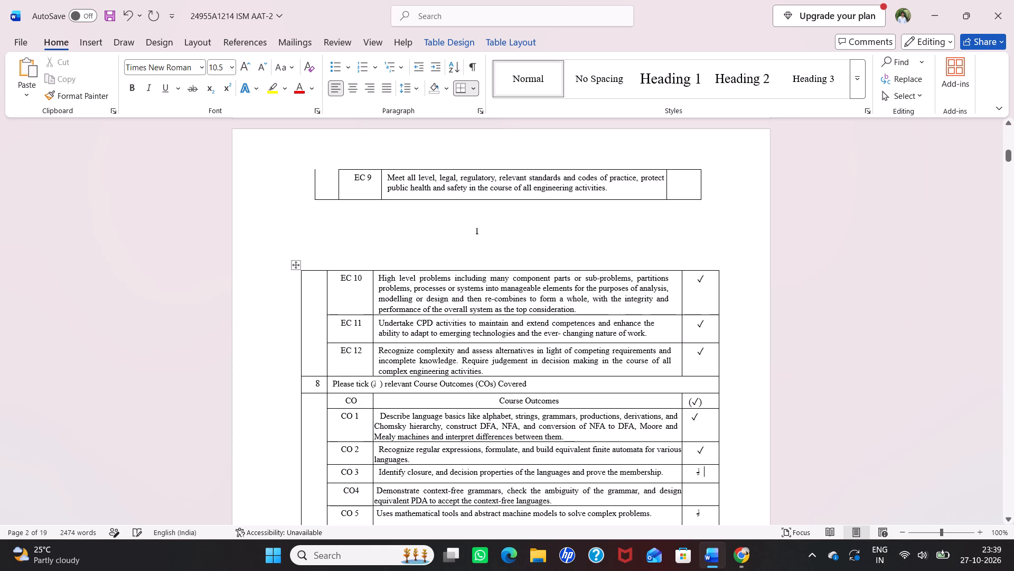
key(BackSpace)
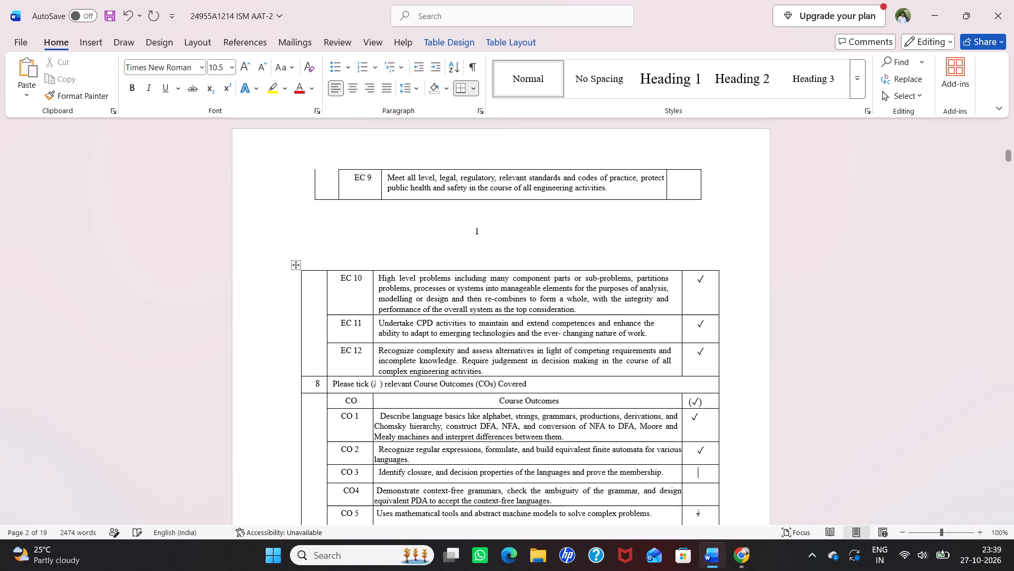
key(ctrl+z)
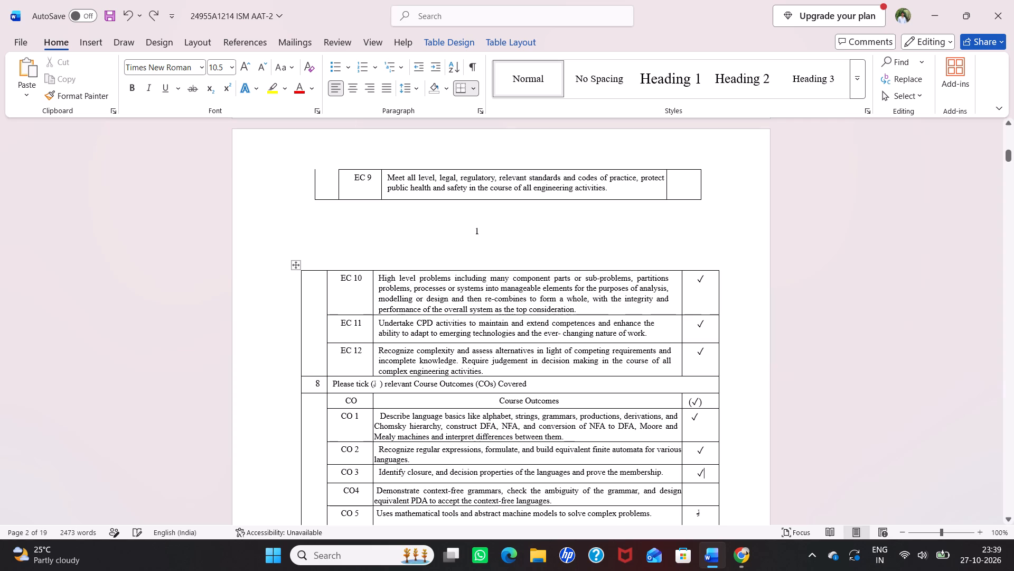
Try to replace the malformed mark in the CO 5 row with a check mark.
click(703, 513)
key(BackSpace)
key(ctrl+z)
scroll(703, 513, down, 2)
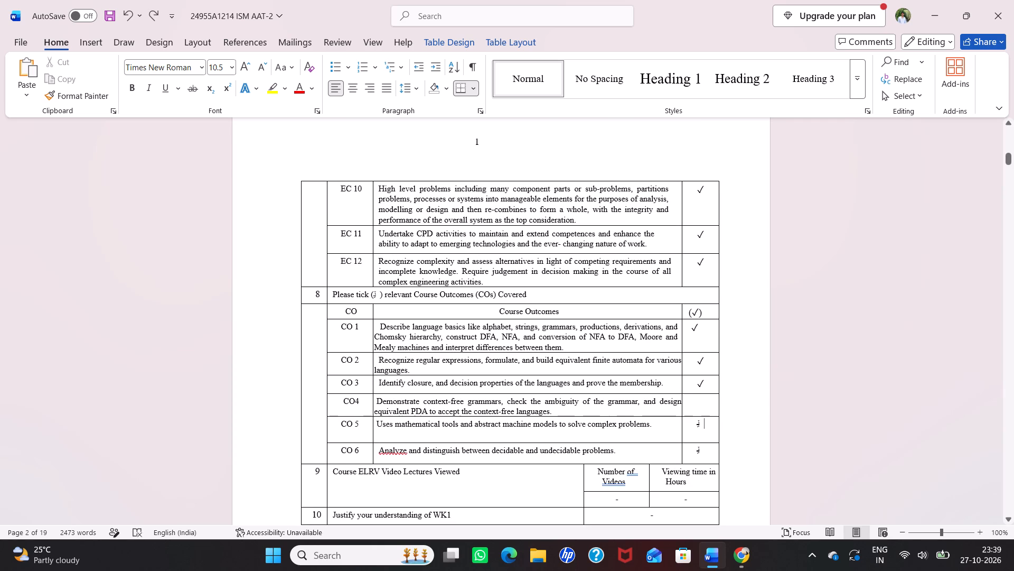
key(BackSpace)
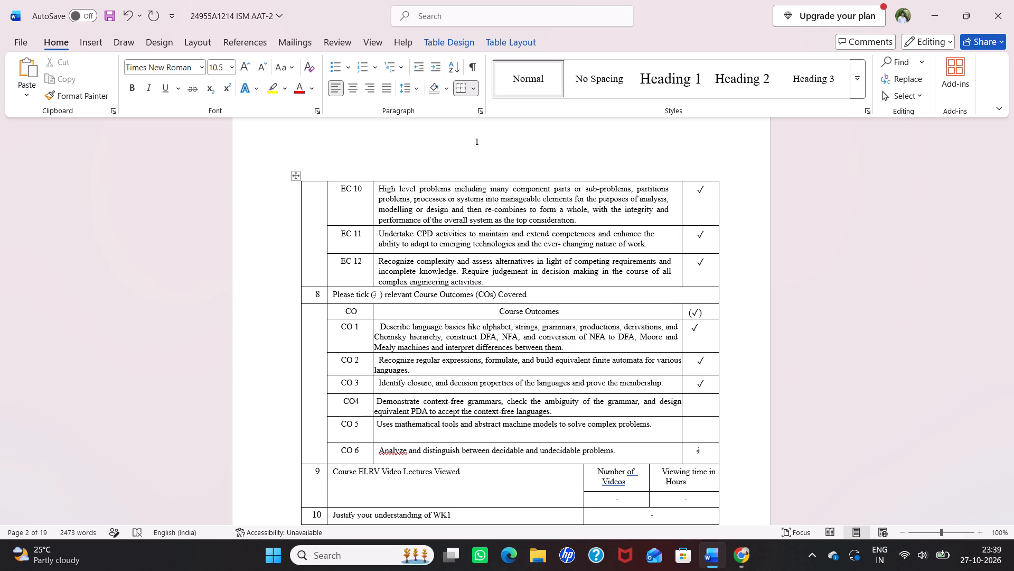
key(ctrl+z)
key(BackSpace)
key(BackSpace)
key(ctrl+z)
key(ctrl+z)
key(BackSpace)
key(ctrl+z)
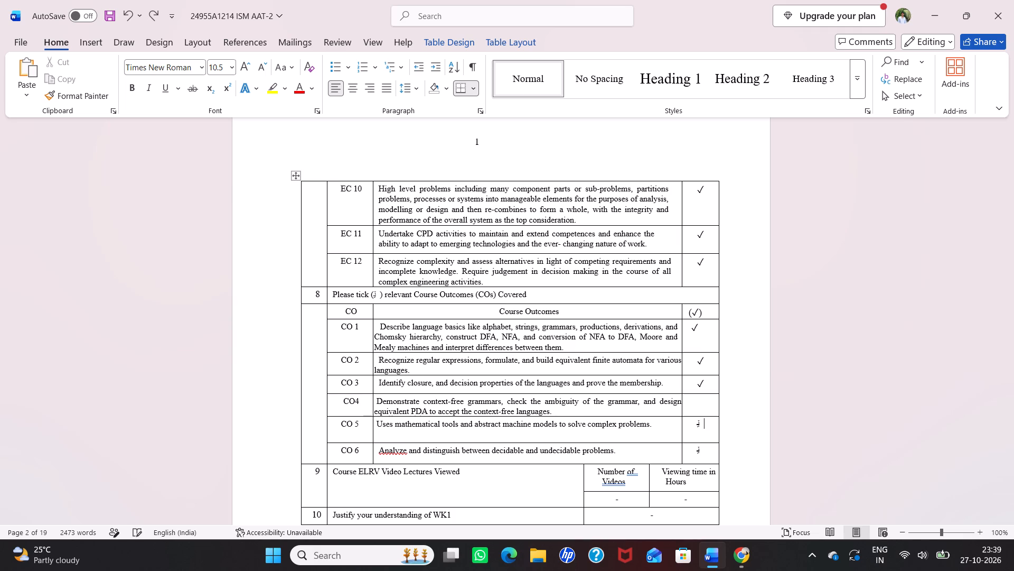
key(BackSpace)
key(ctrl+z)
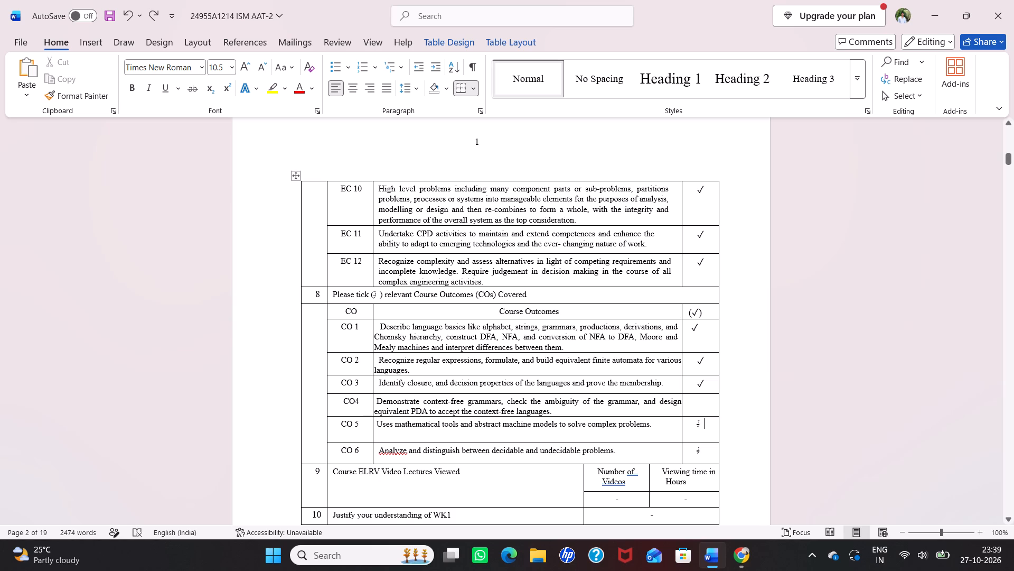
Copy the CO 3 check mark into the CO 5 row and replace the malformed mark in the CO 6 row with a check mark.
drag(698, 383, 715, 385)
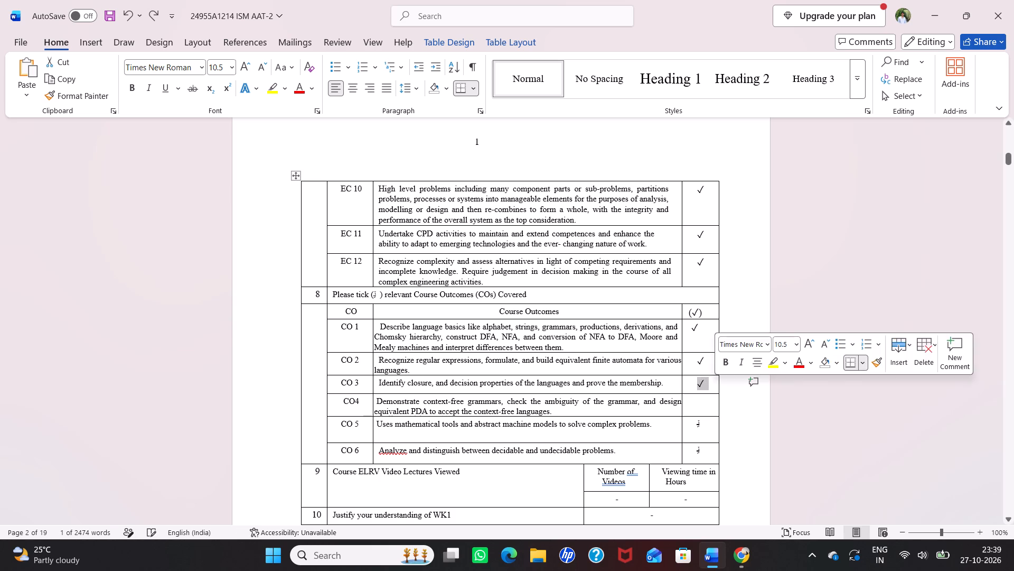
key(ctrl+c)
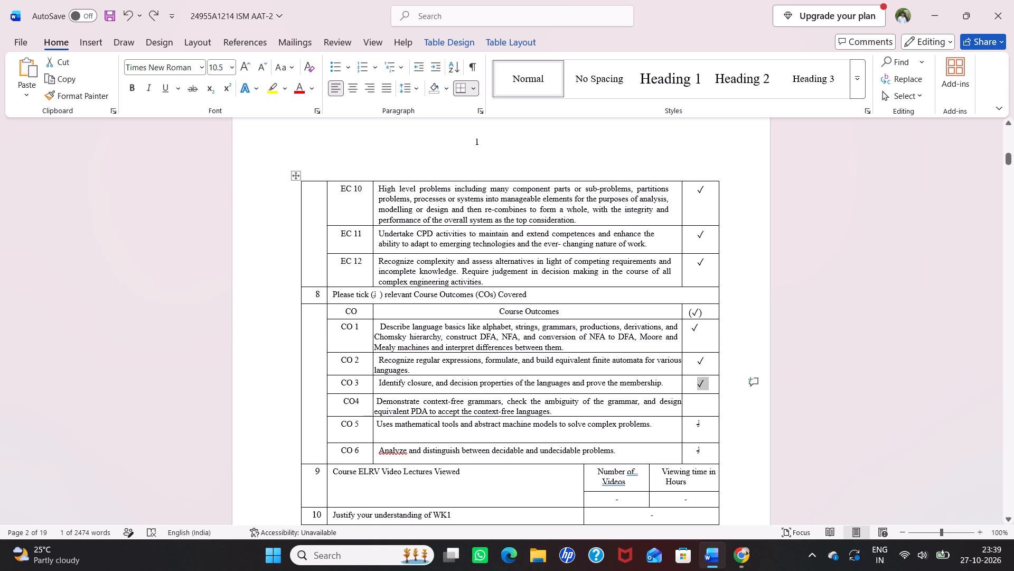
click(702, 428)
key(BackSpace)
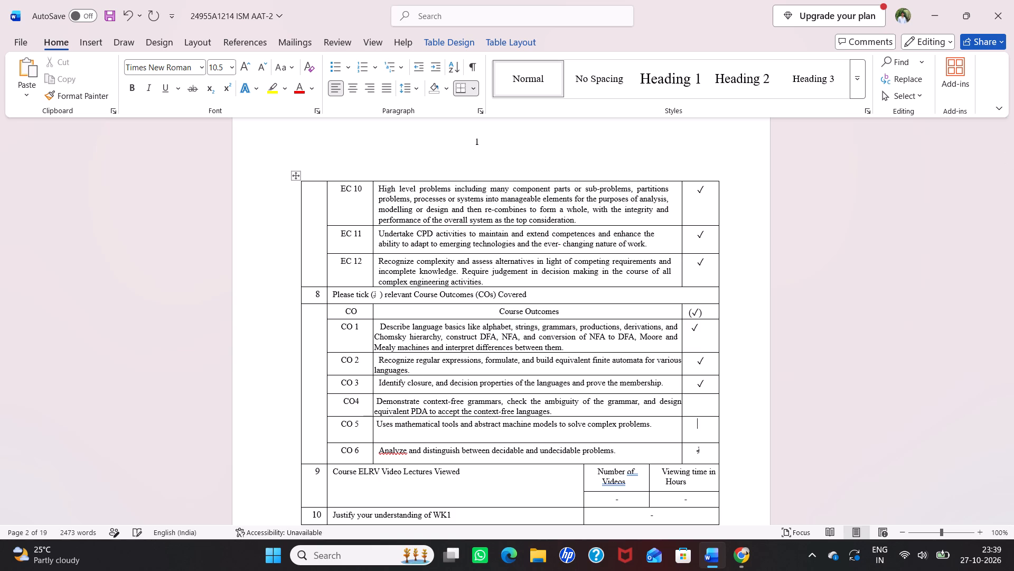
key(ctrl+v)
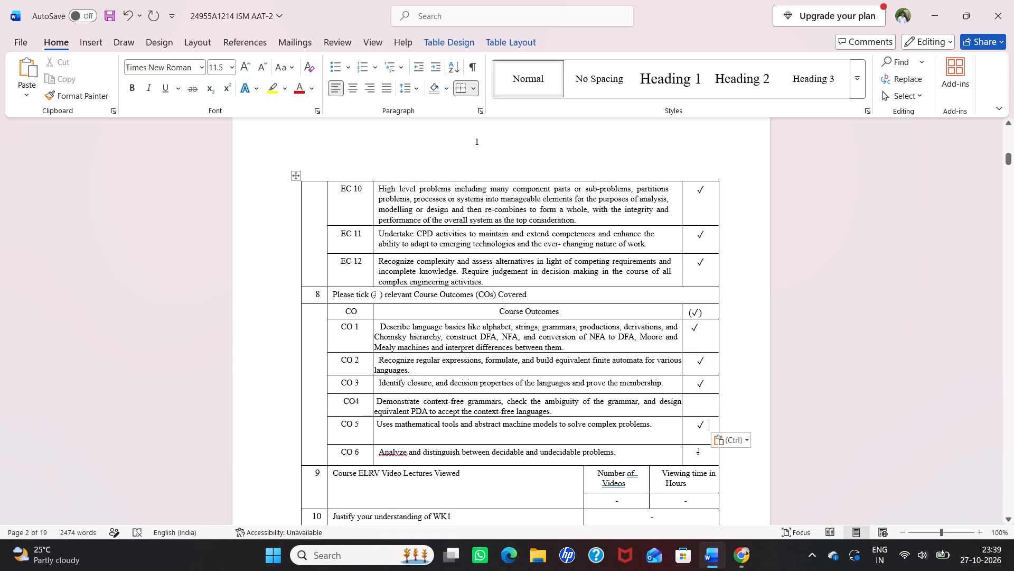
click(702, 455)
key(BackSpace)
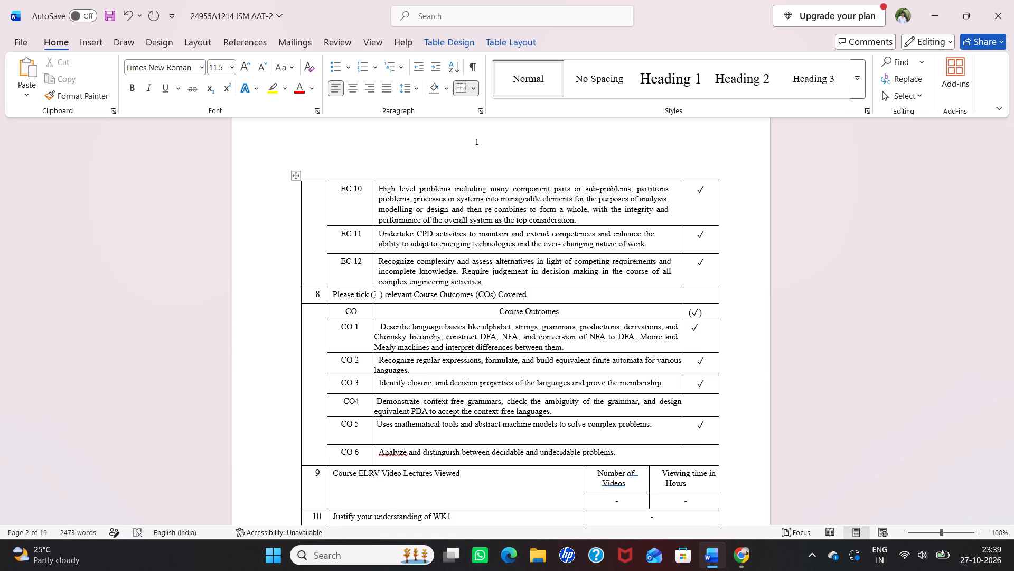
key(ctrl+z)
Change the date below the self-assessment table to 26-10-2026.
scroll(687, 496, down, 3)
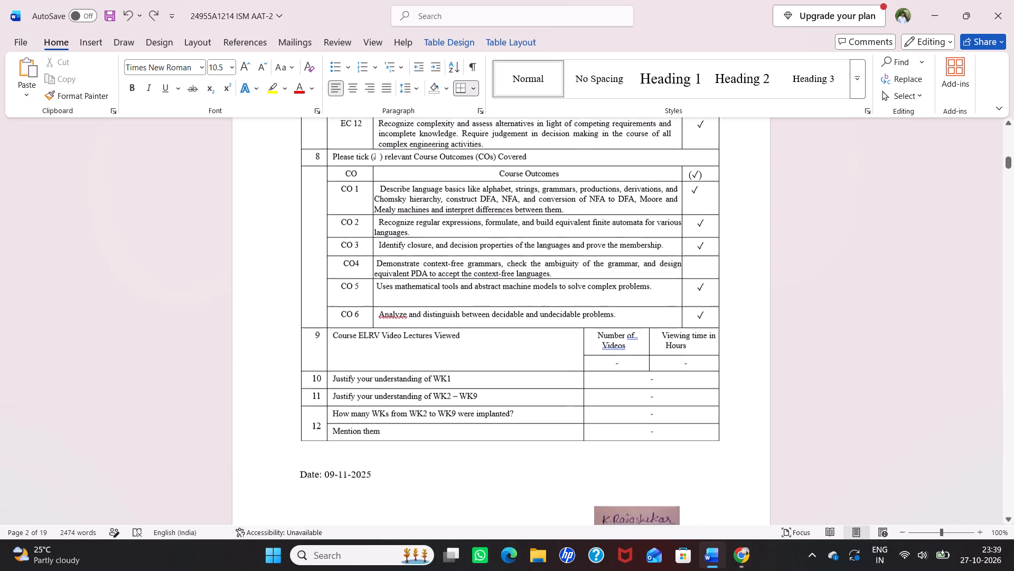
scroll(687, 496, down, 1)
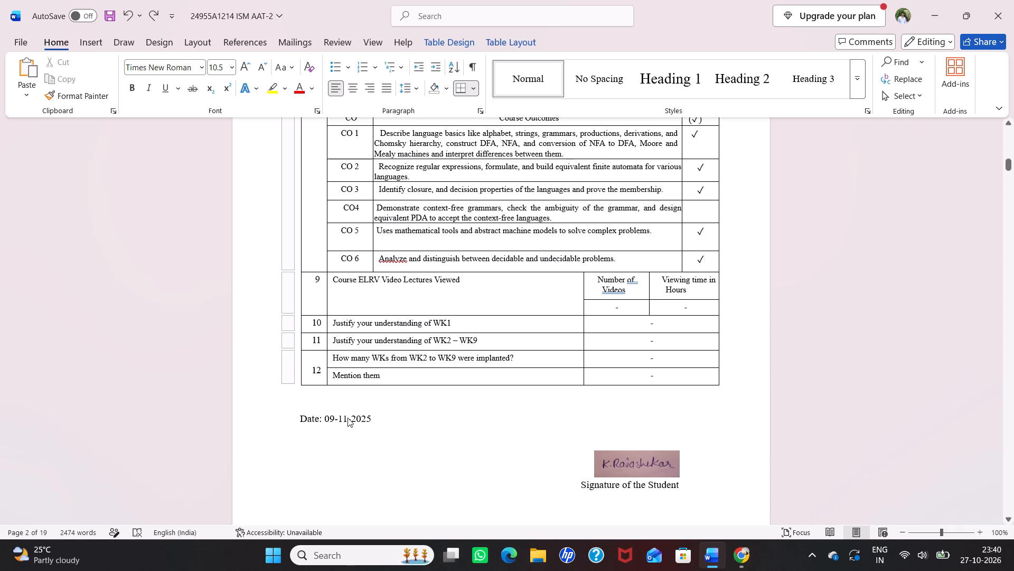
click(333, 417)
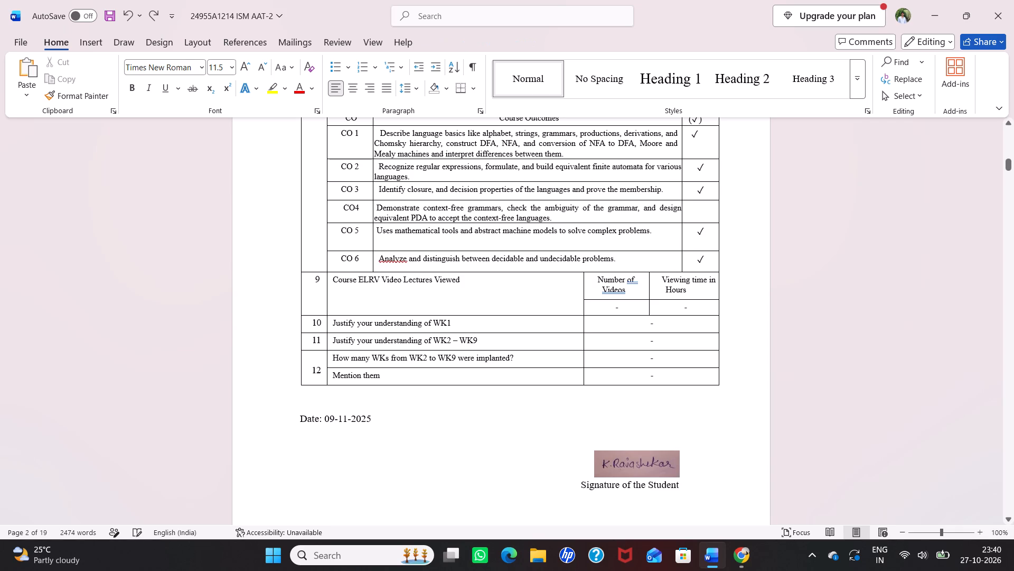
key(BackSpace)
key(BackSpace)
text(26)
click(349, 417)
key(BackSpace)
key(BackSpace)
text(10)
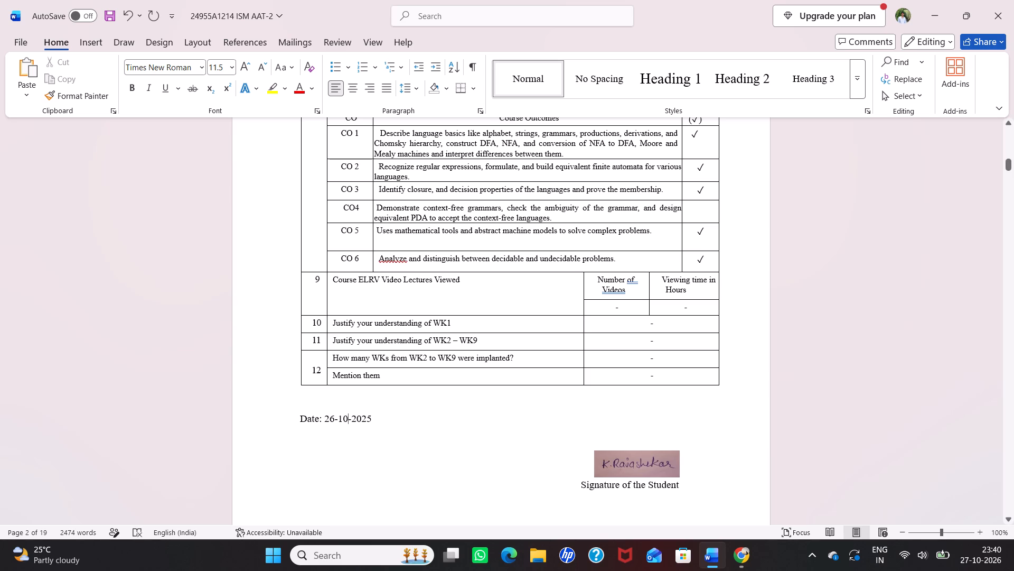
click(377, 416)
key(BackSpace)
key(BackSpace)
key(BackSpace)
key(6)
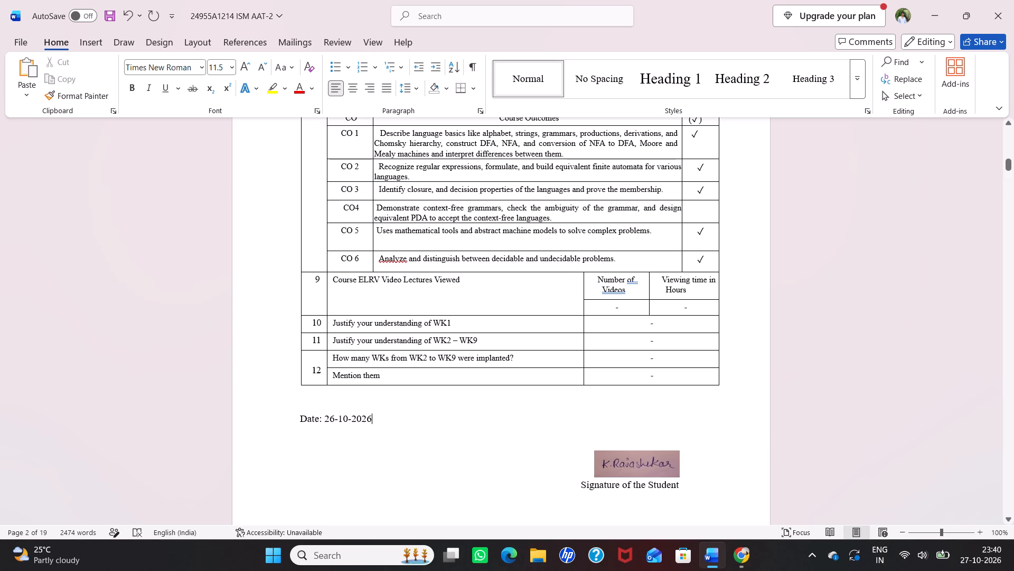
Cut the signature picture above "Signature of the Student" and enter the student's name in capitals in its place.
click(623, 472)
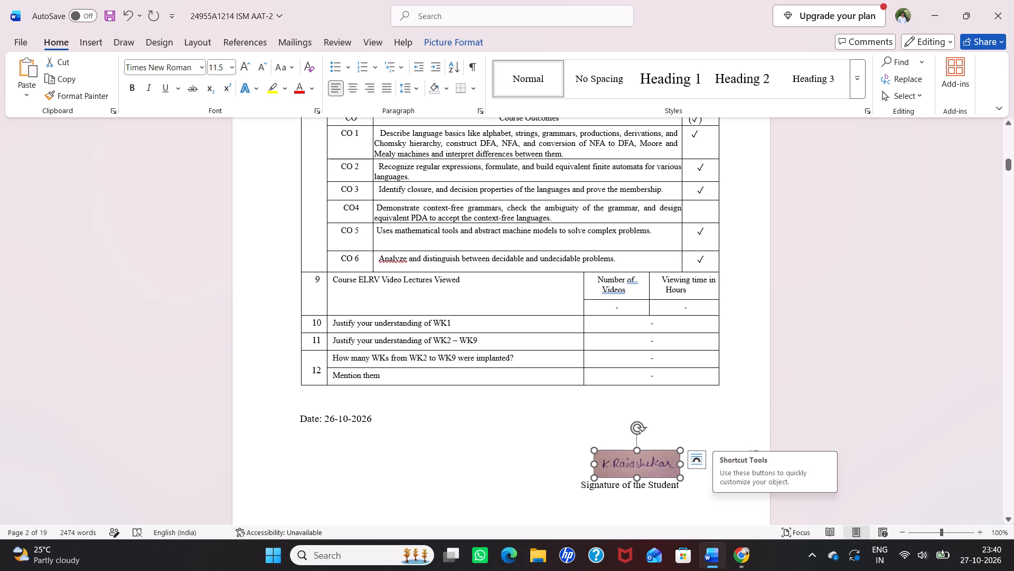
right_click(658, 452)
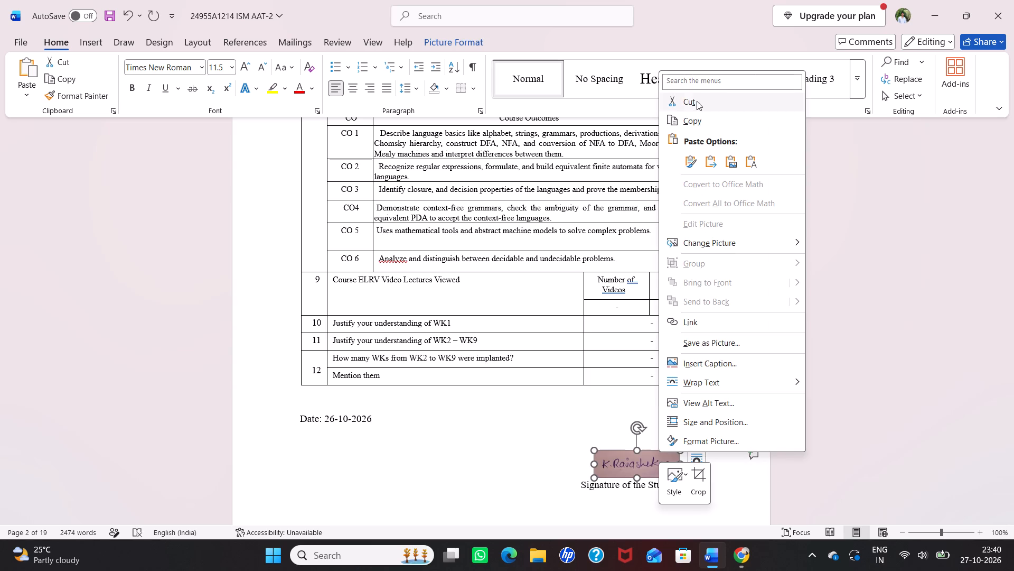
click(702, 94)
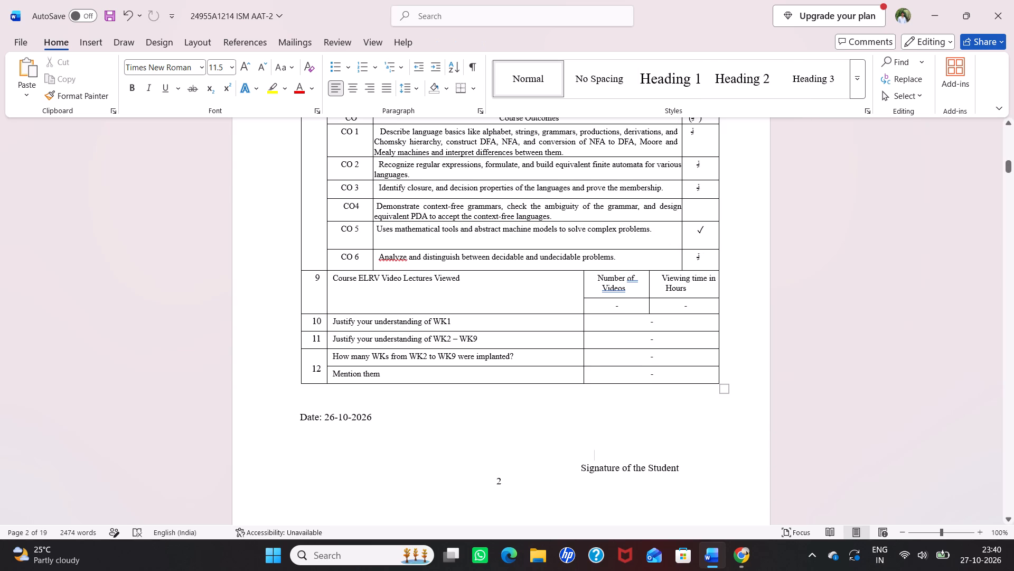
click(613, 455)
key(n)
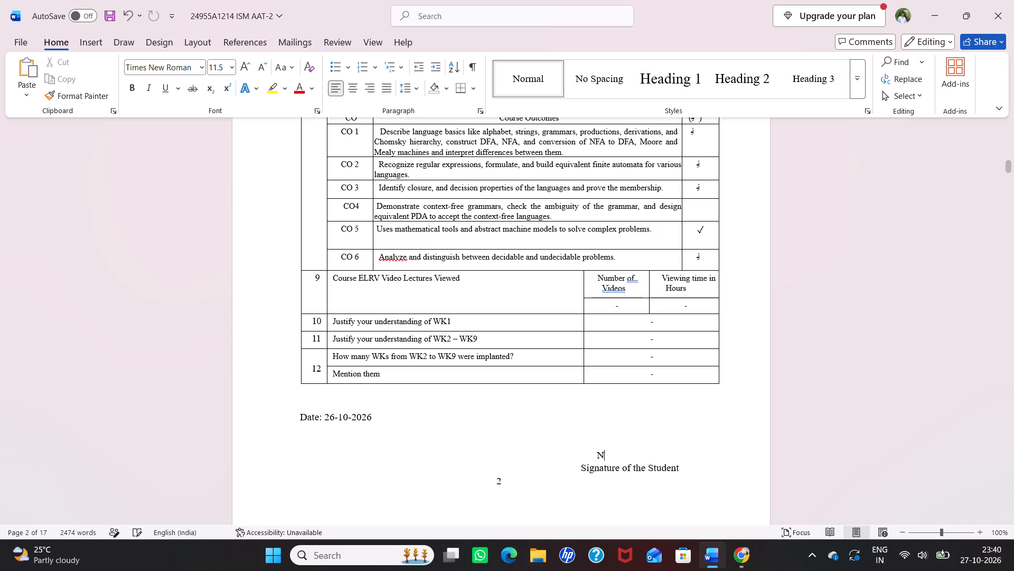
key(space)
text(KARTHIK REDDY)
Remove the extra spaces before the student's name so it sits directly above "Signature of the Student".
click(670, 454)
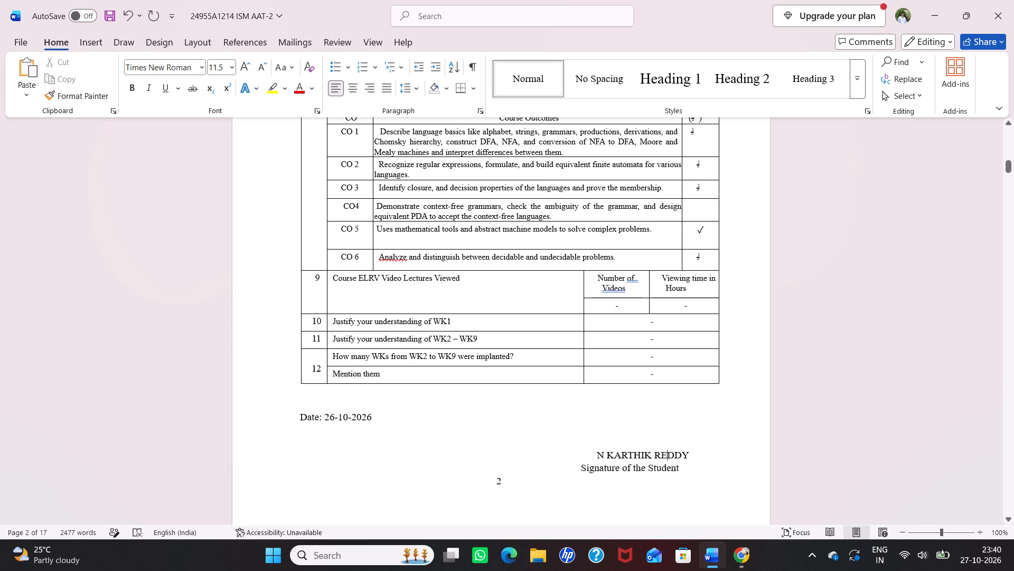
drag(689, 454, 600, 454)
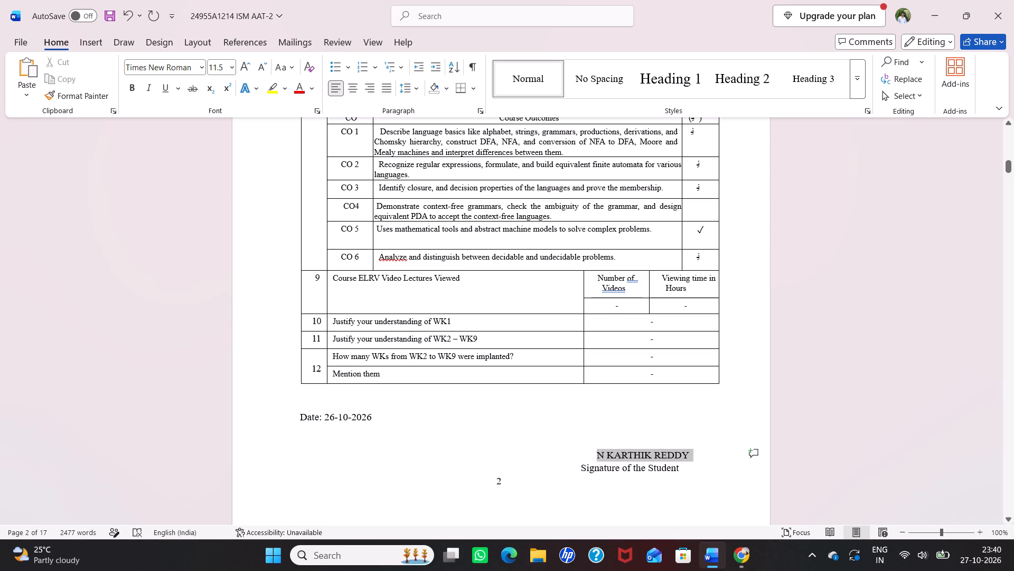
drag(600, 454, 599, 454)
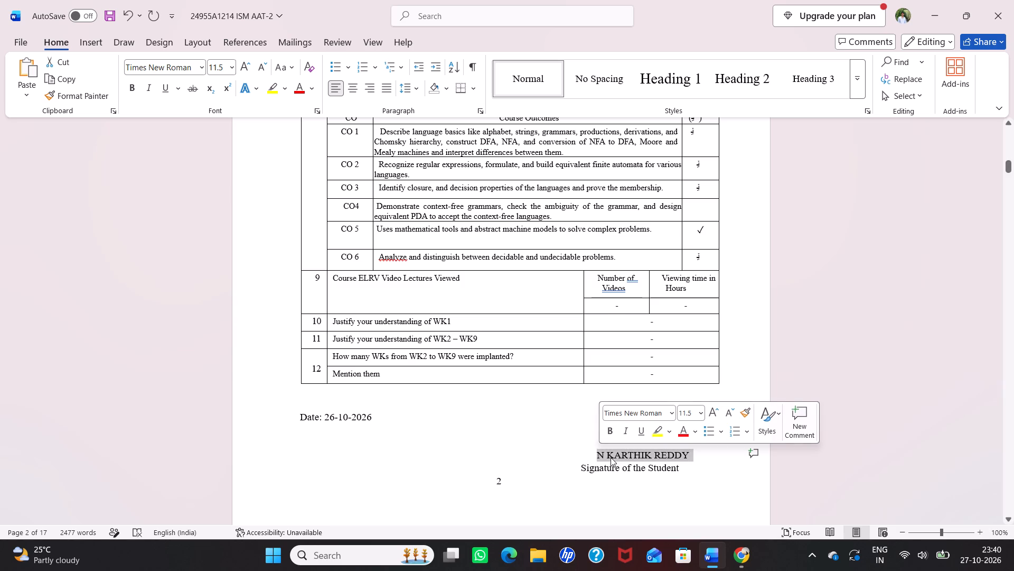
click(587, 452)
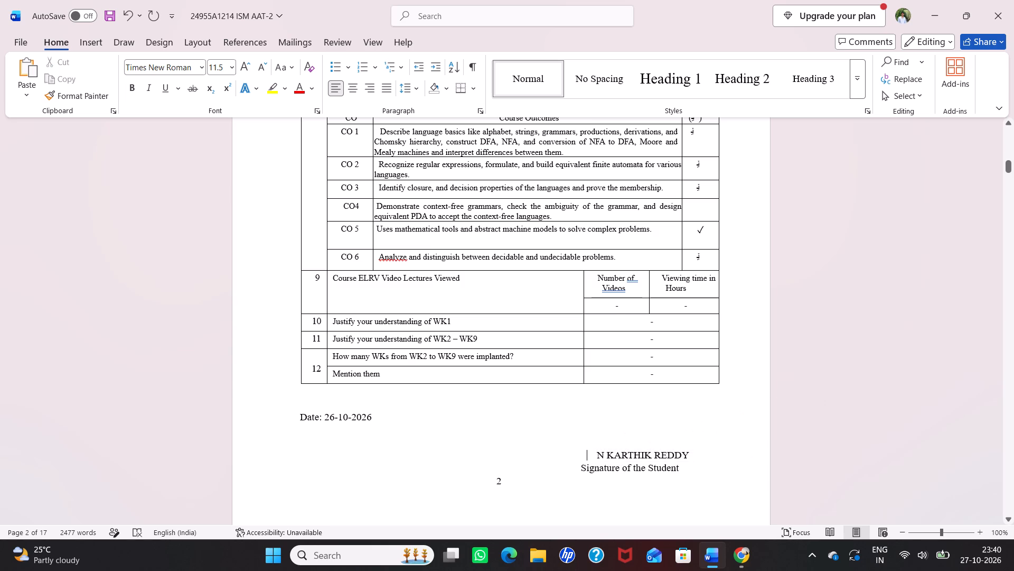
key(Right)
key(Right)
key(Right)
key(BackSpace)
key(BackSpace)
key(BackSpace)
key(BackSpace)
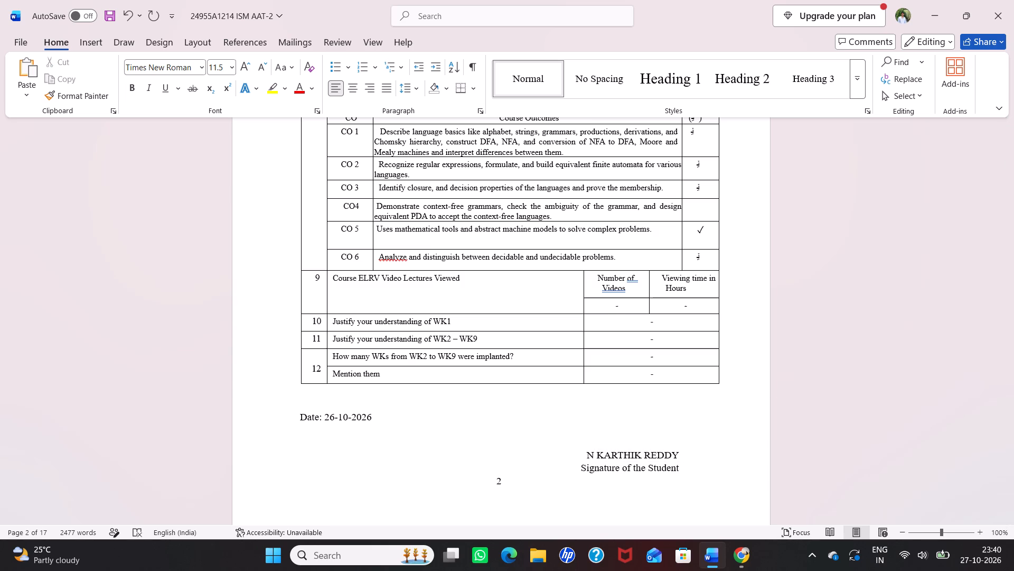
Switch to Chrome and copy the ACSD46 question "Explain Top-Down Parsing with a suitable example." from the AAT-II page.
scroll(640, 494, down, 3)
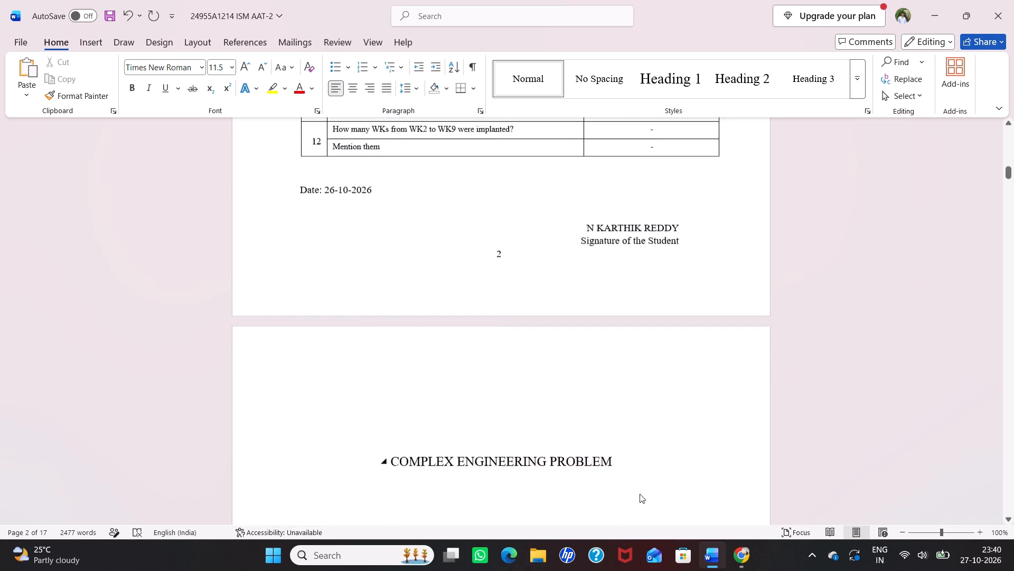
scroll(640, 494, down, 2)
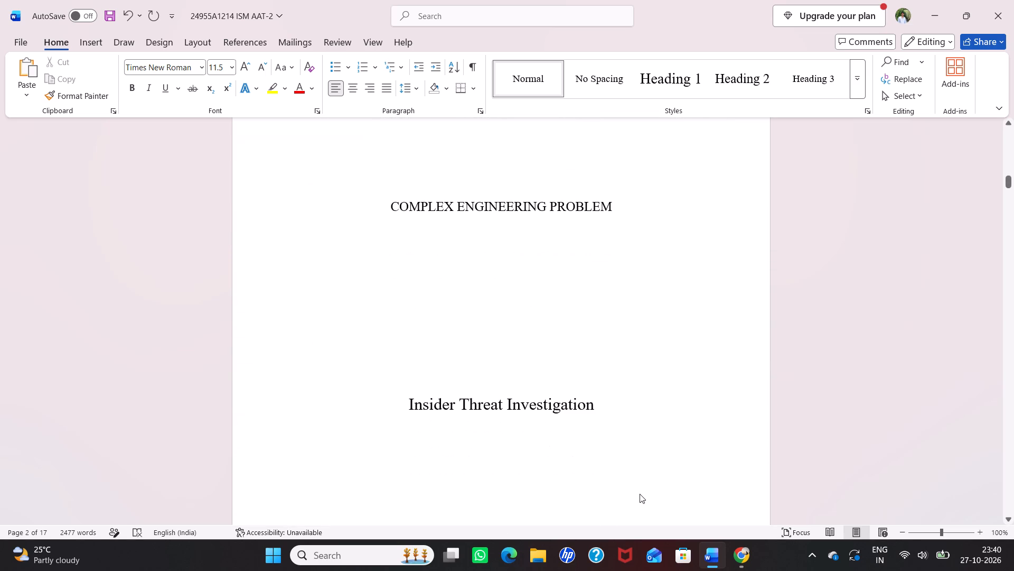
scroll(640, 494, down, 3)
click(744, 557)
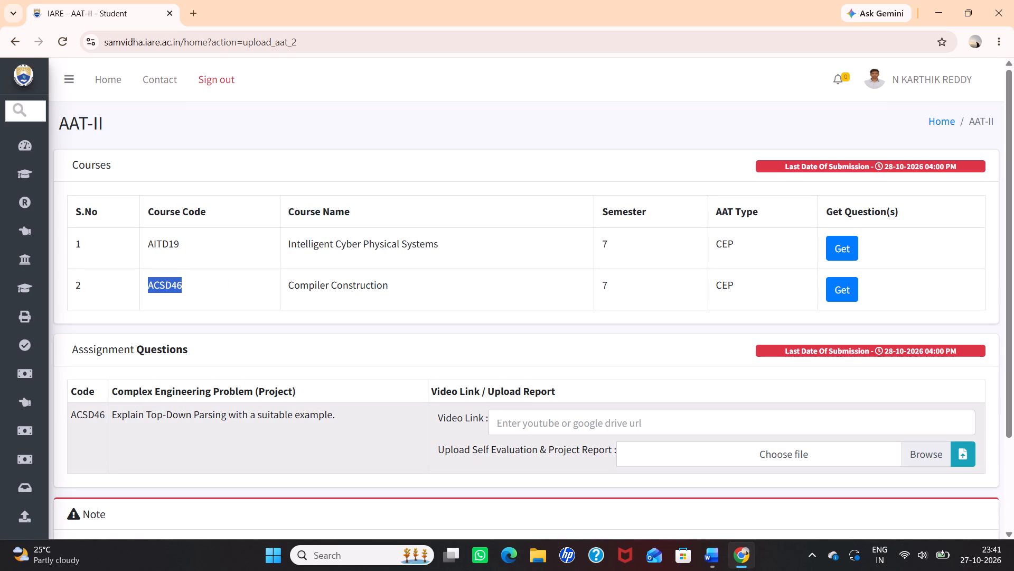
drag(111, 414, 340, 434)
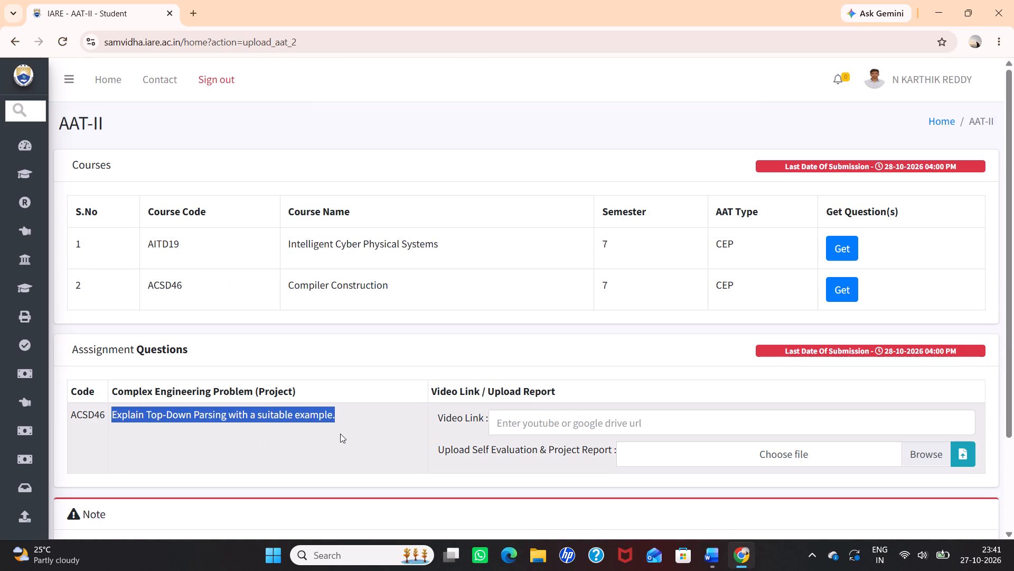
key(ctrl+c)
click(191, 14)
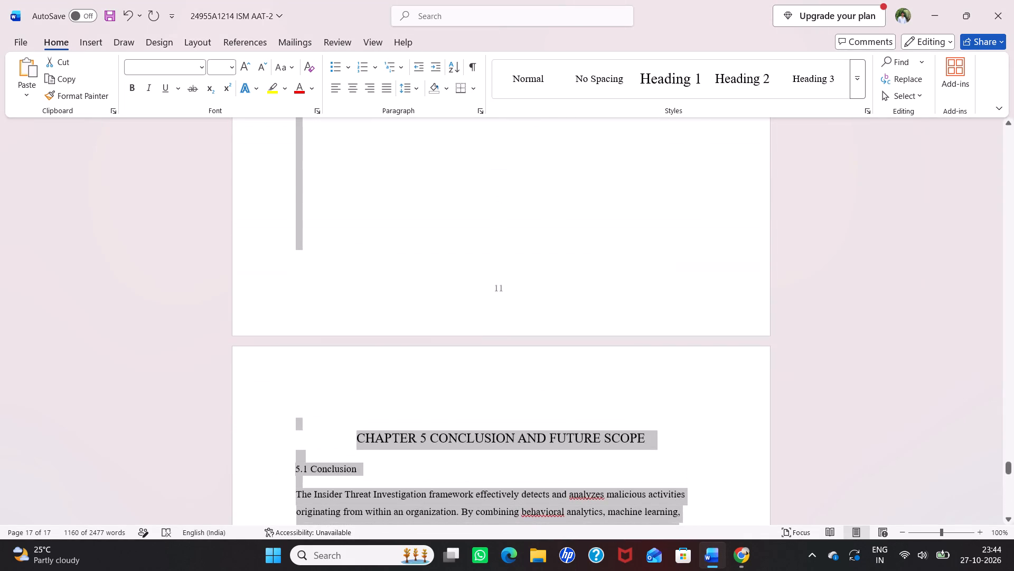
key(ctrl+v)
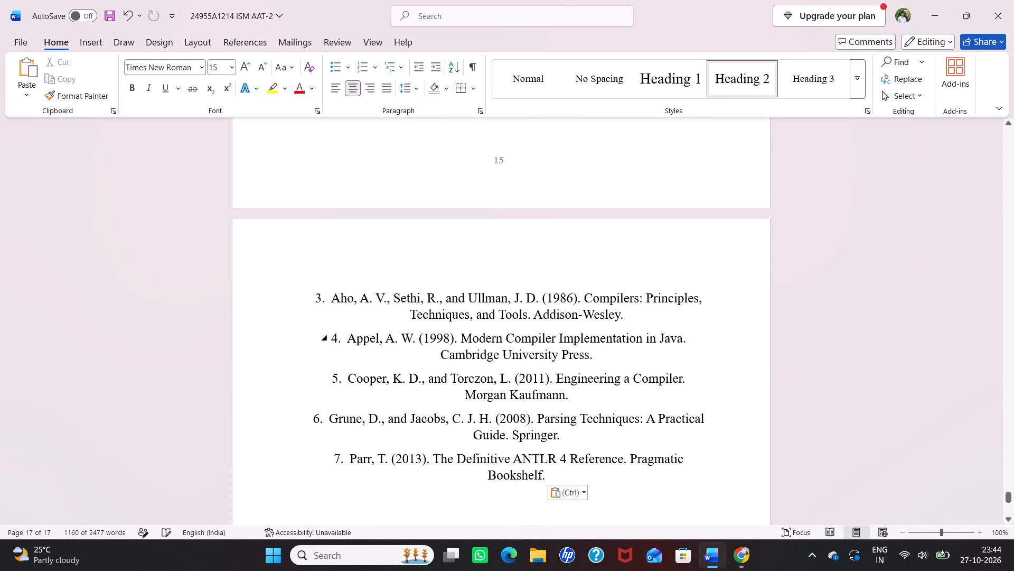
Review the pasted Top-Down Parsing chapters in the report, from the references back to Chapter 1.
scroll(594, 357, up, 2)
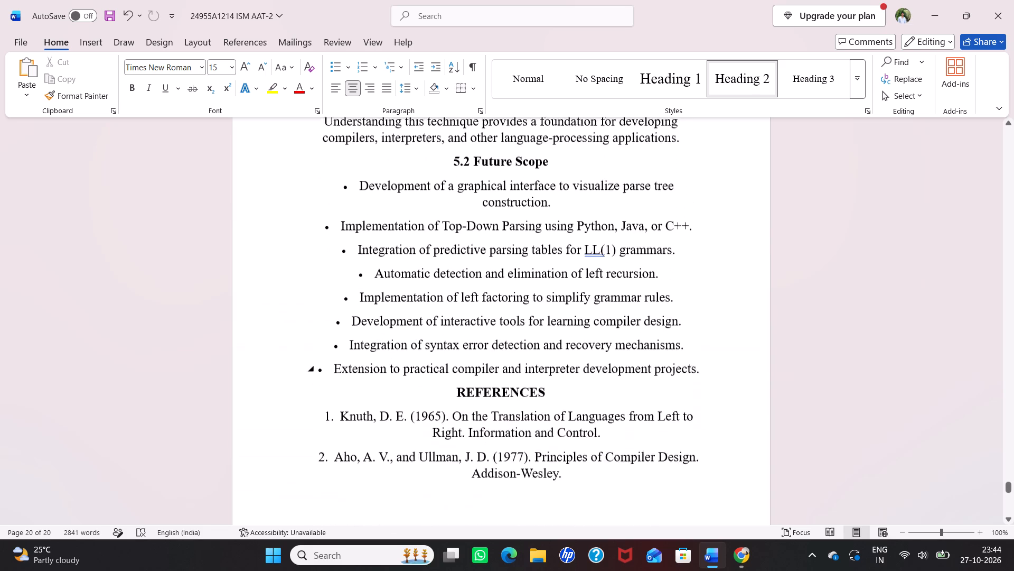
scroll(594, 357, up, 3)
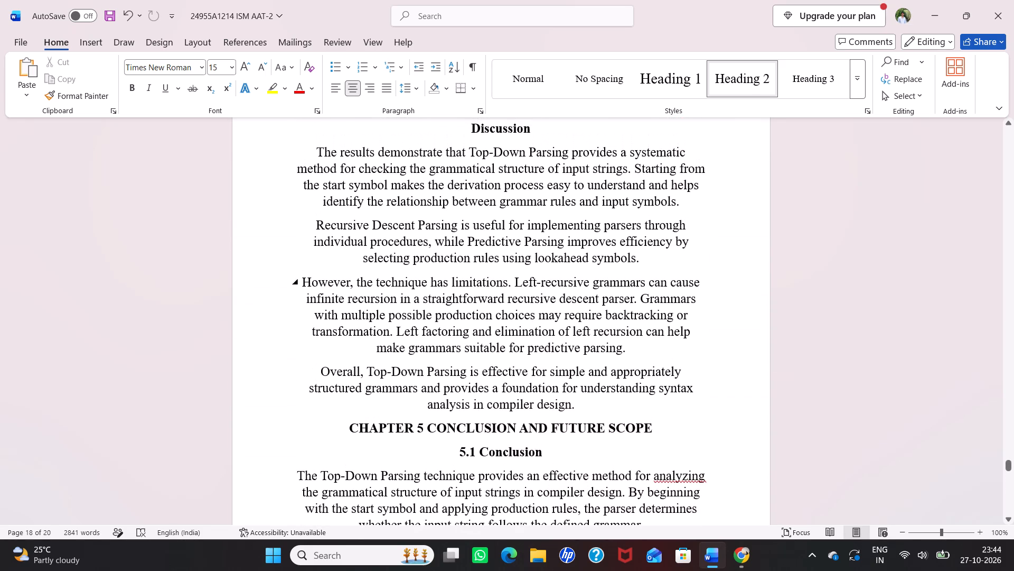
scroll(594, 357, up, 2)
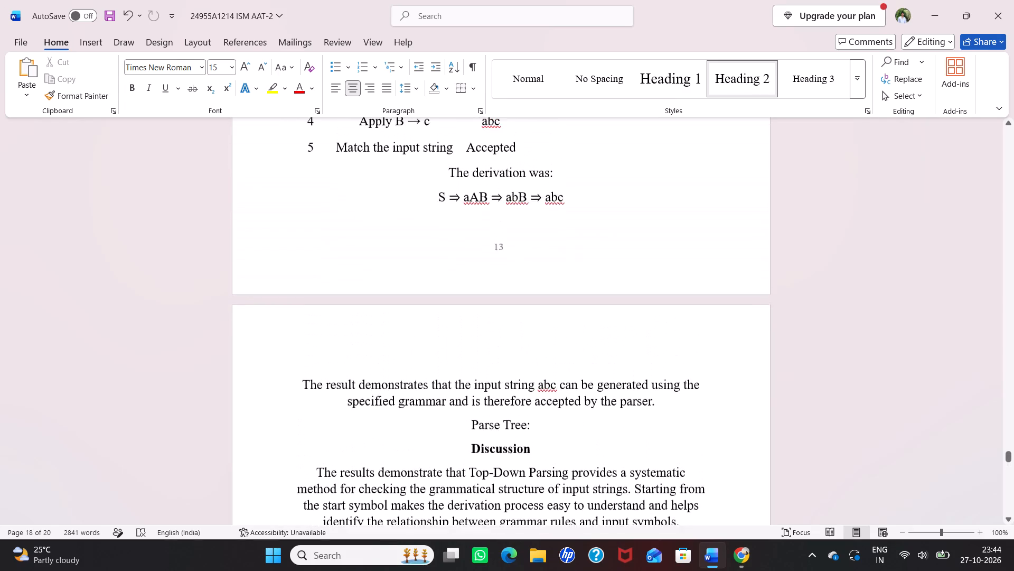
scroll(594, 357, up, 4)
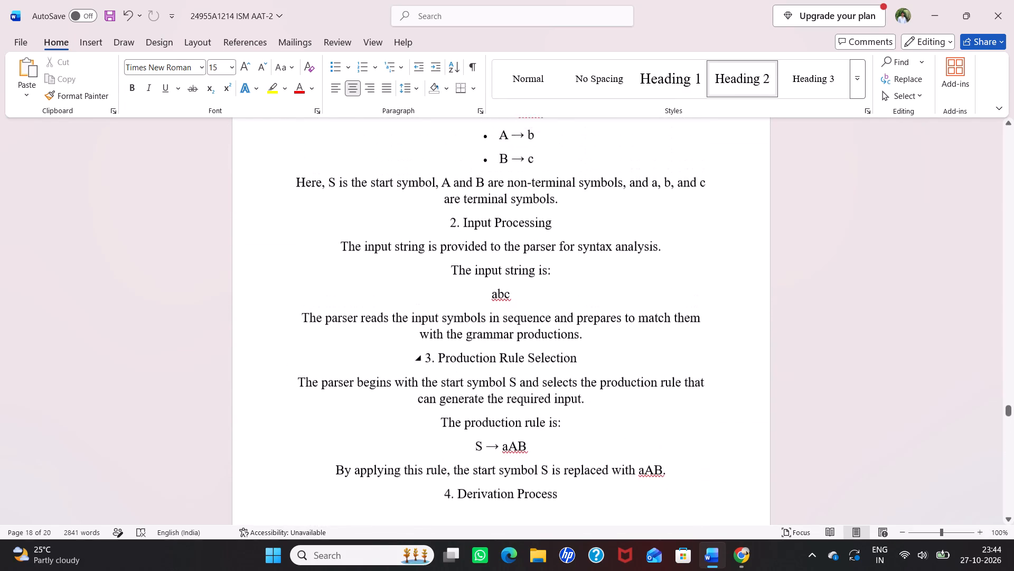
scroll(594, 357, up, 4)
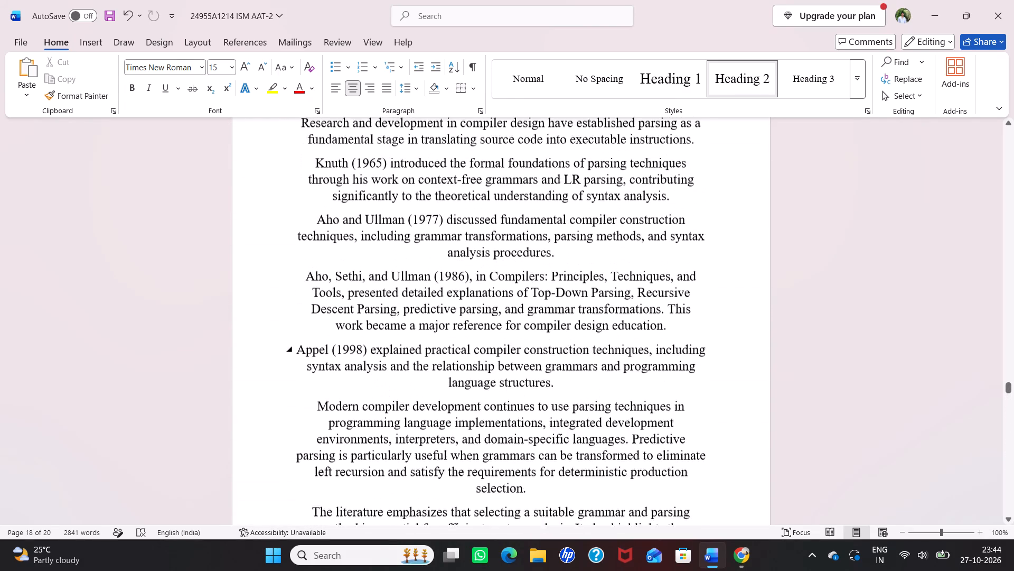
scroll(594, 357, up, 3)
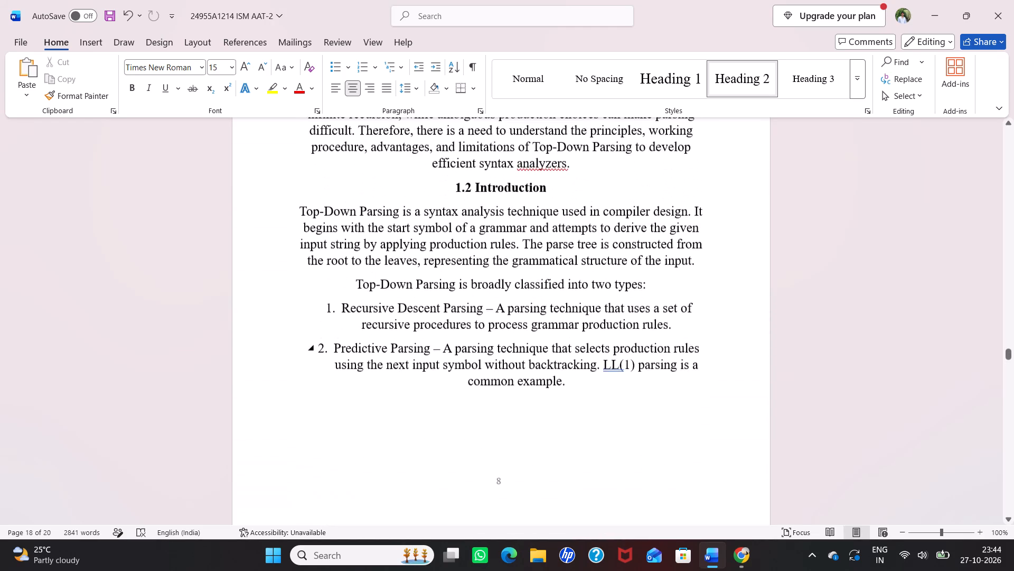
Examine the report's contents table, checking its chapter entries and page numbers.
scroll(594, 357, up, 5)
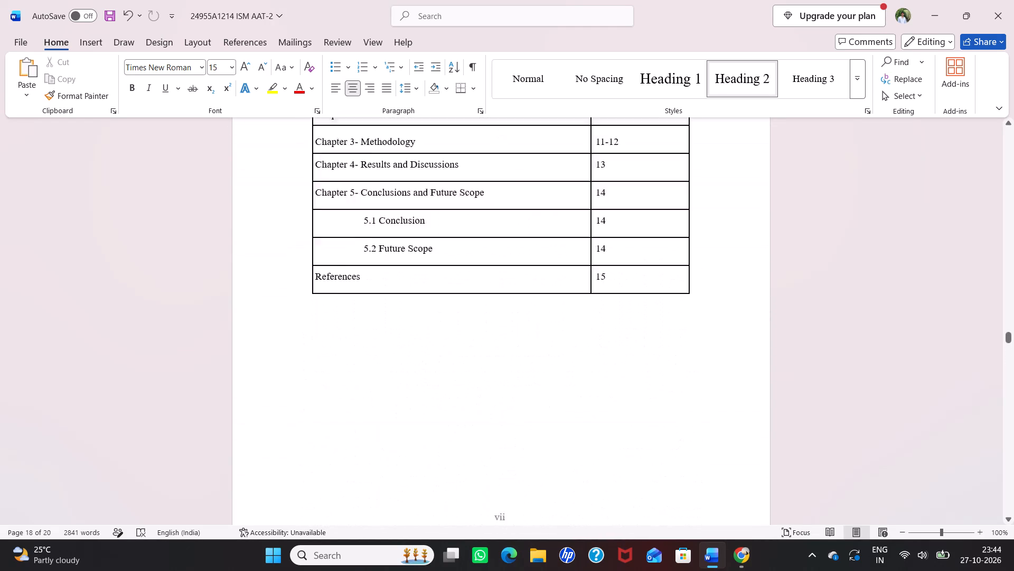
scroll(594, 357, down, 3)
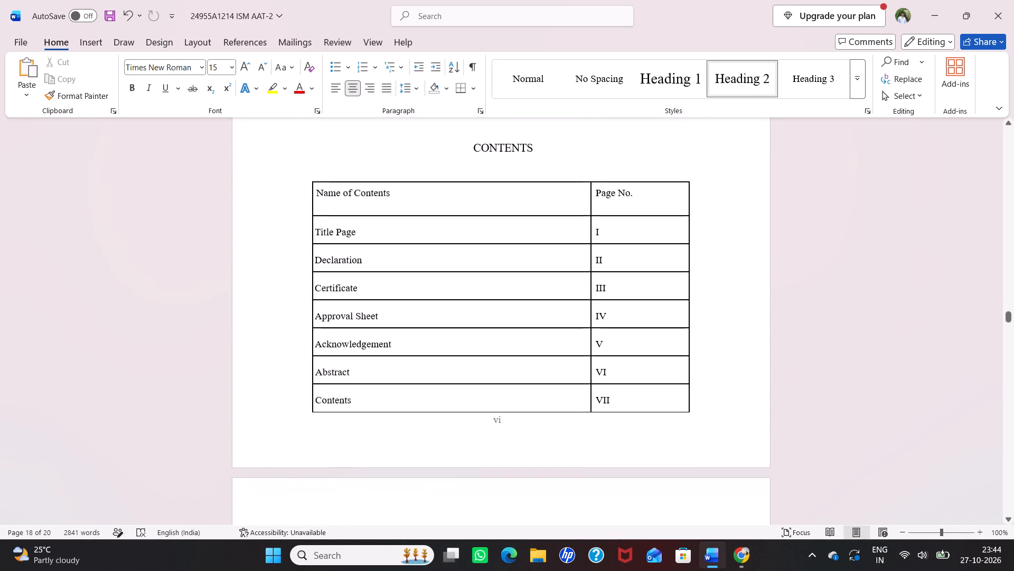
scroll(594, 357, down, 1)
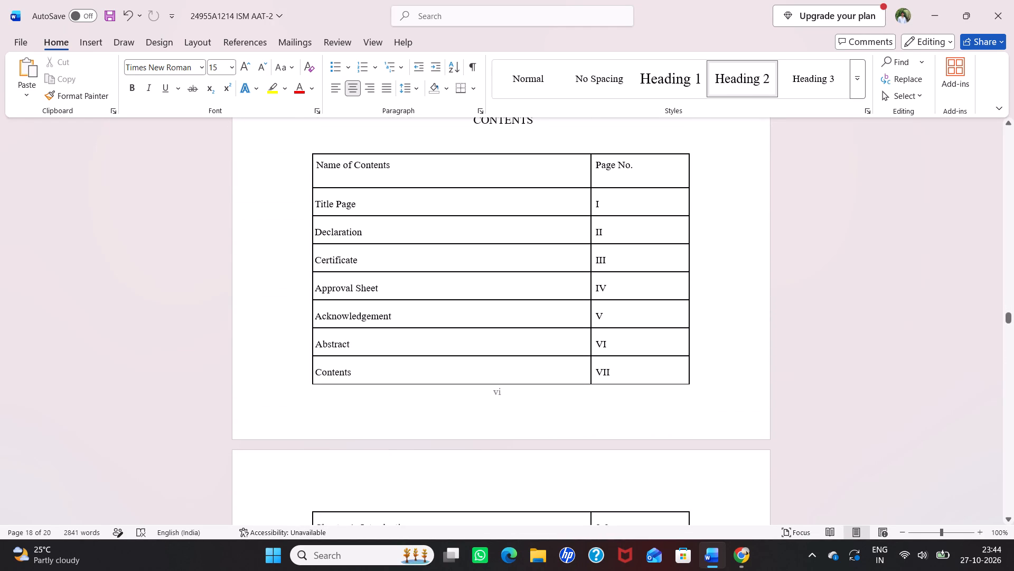
scroll(594, 357, down, 3)
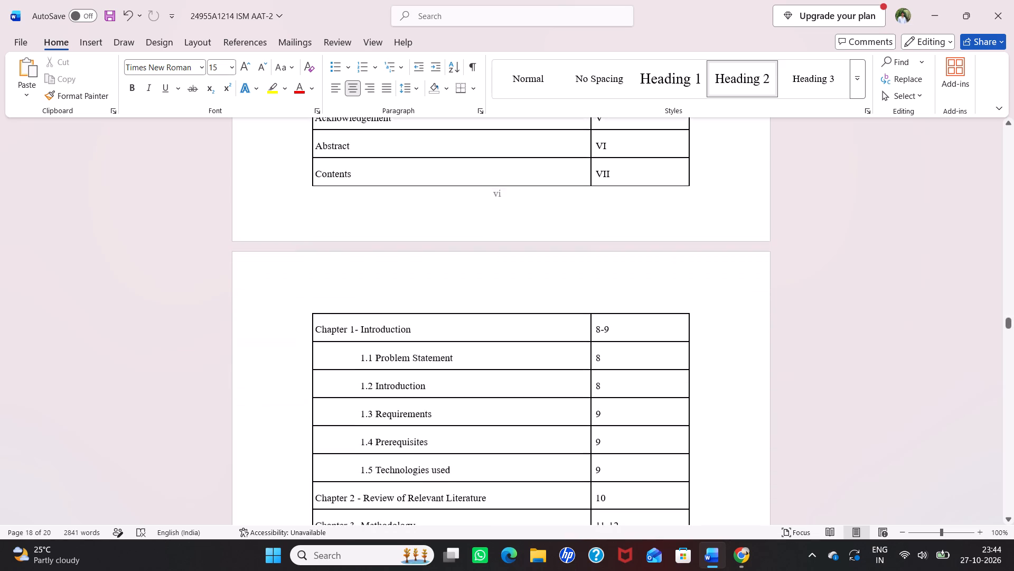
scroll(594, 357, down, 2)
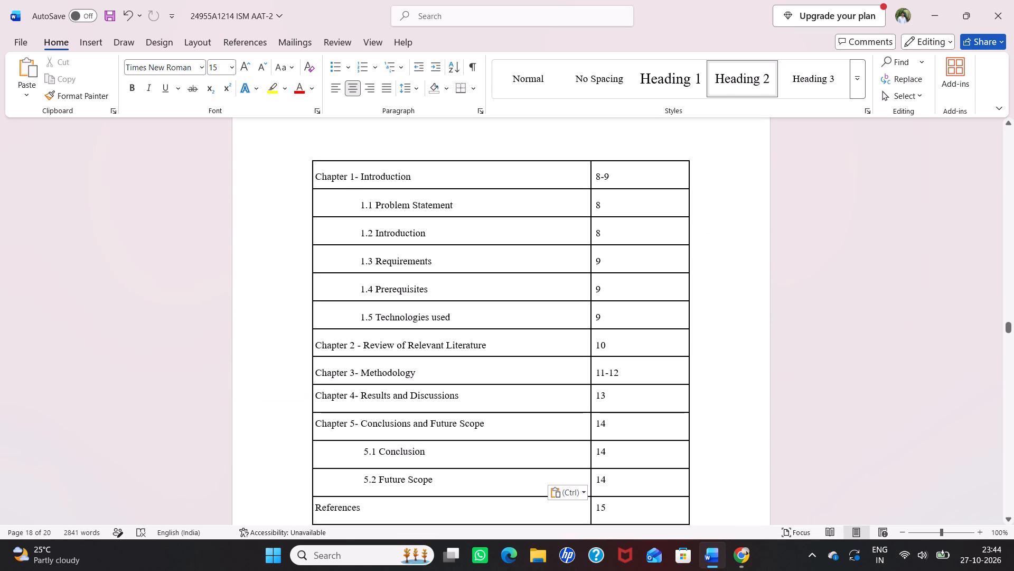
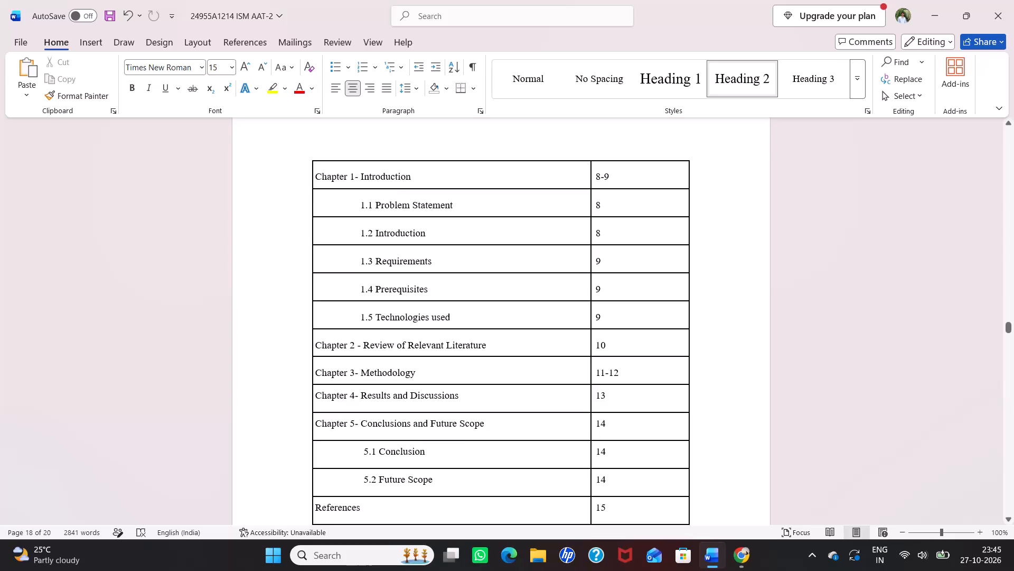
Replace the previous student's name and roll number on the Insider Threat Investigation title page with the new student's name in capitals.
scroll(600, 328, up, 6)
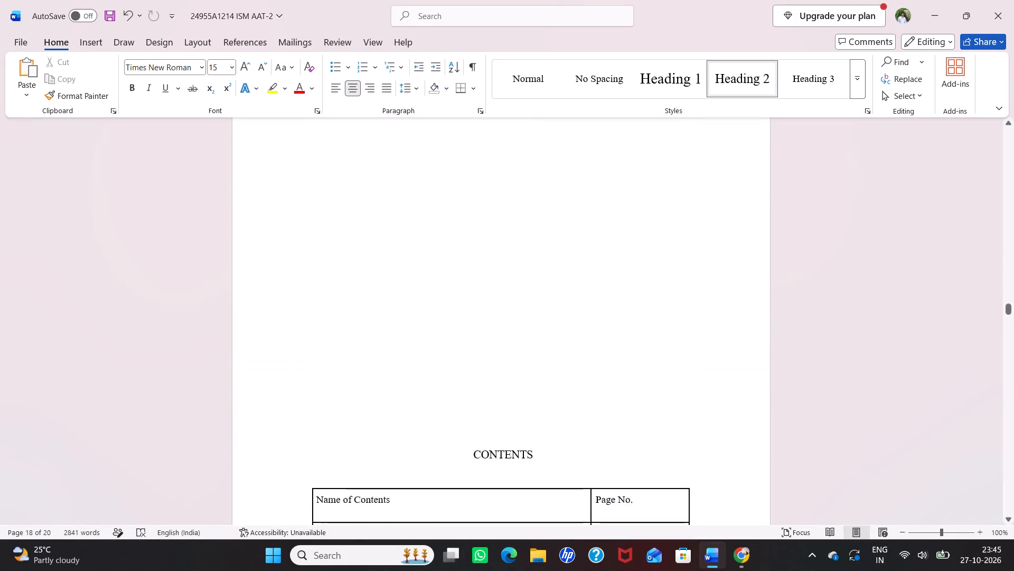
scroll(600, 328, up, 9)
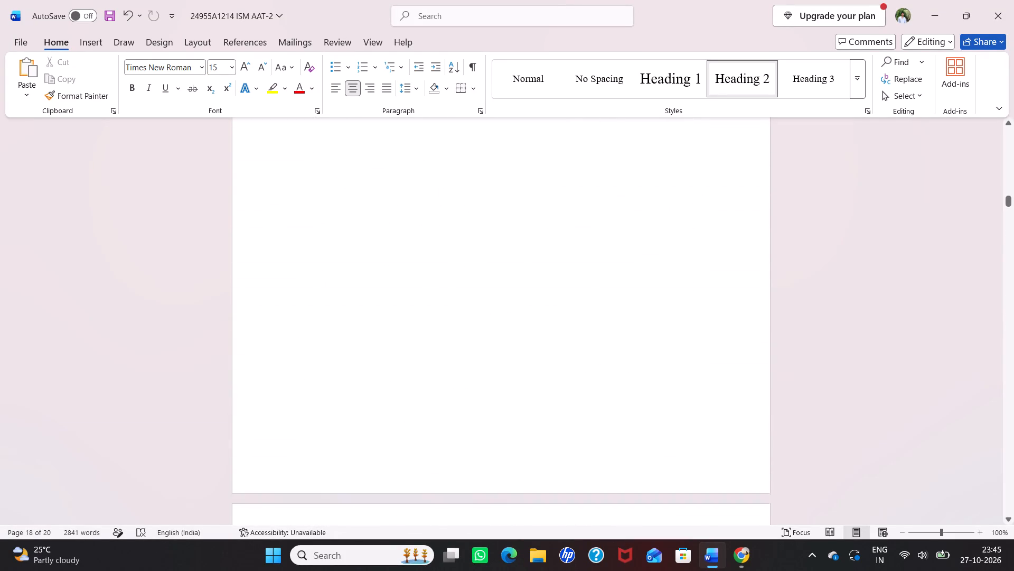
scroll(600, 328, up, 8)
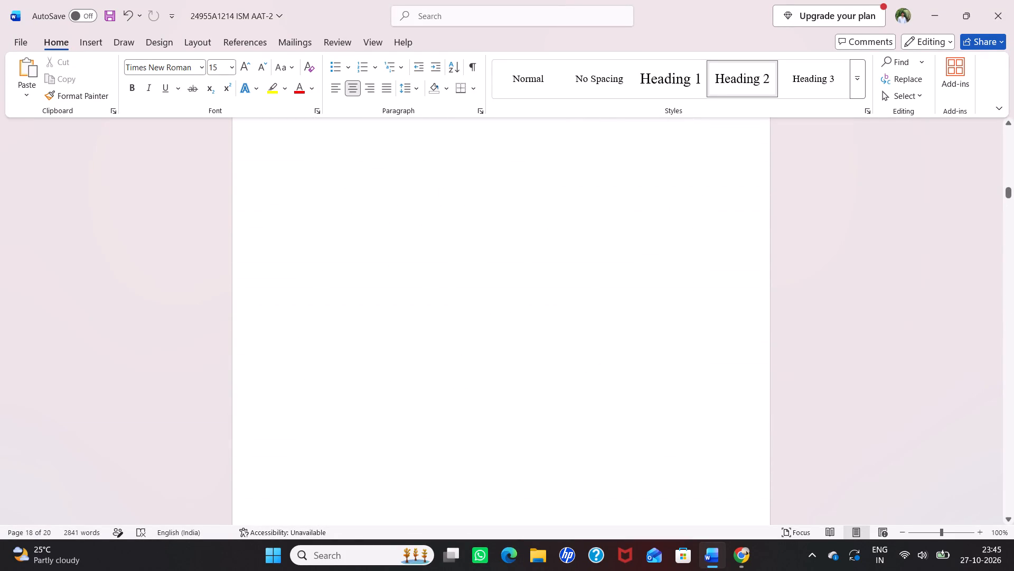
scroll(600, 328, up, 2)
scroll(600, 328, down, 6)
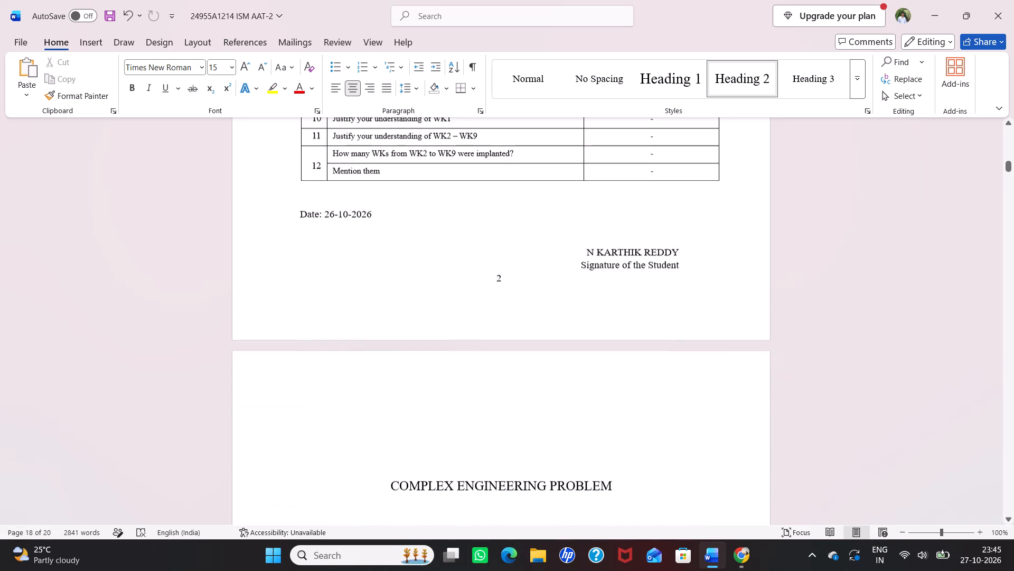
scroll(600, 328, down, 7)
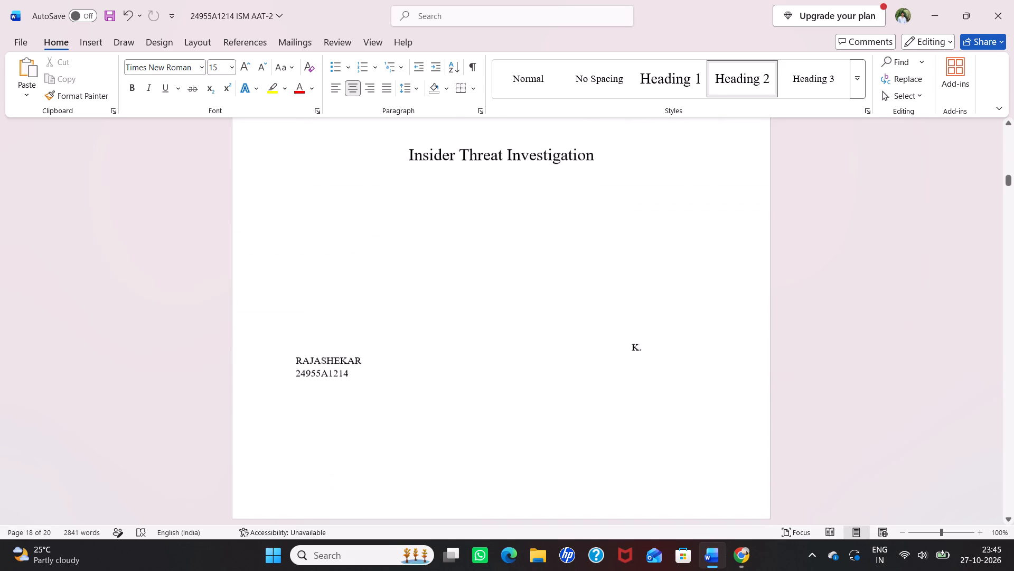
scroll(600, 328, down, 1)
scroll(600, 328, up, 1)
click(497, 309)
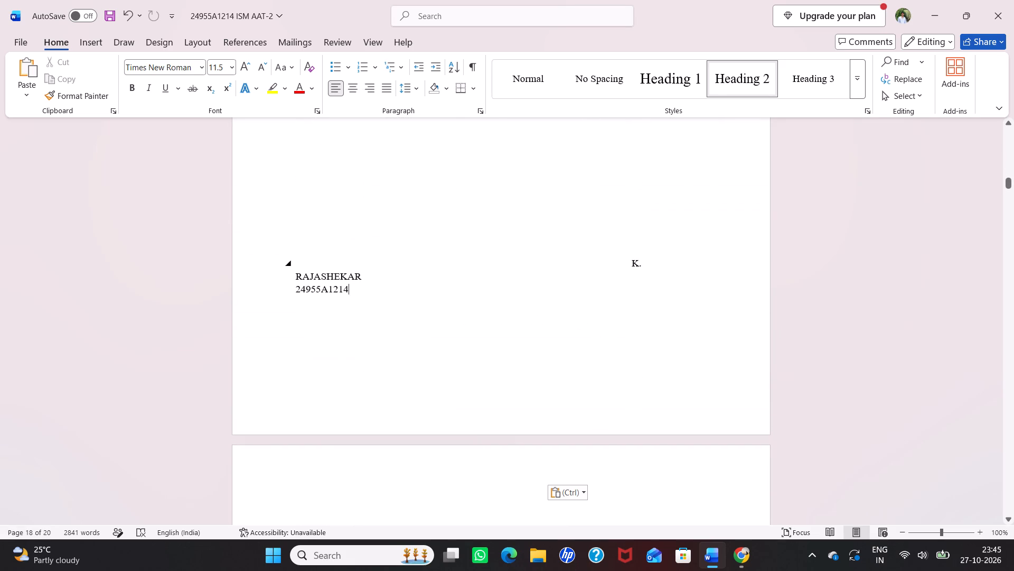
drag(497, 309, 322, 270)
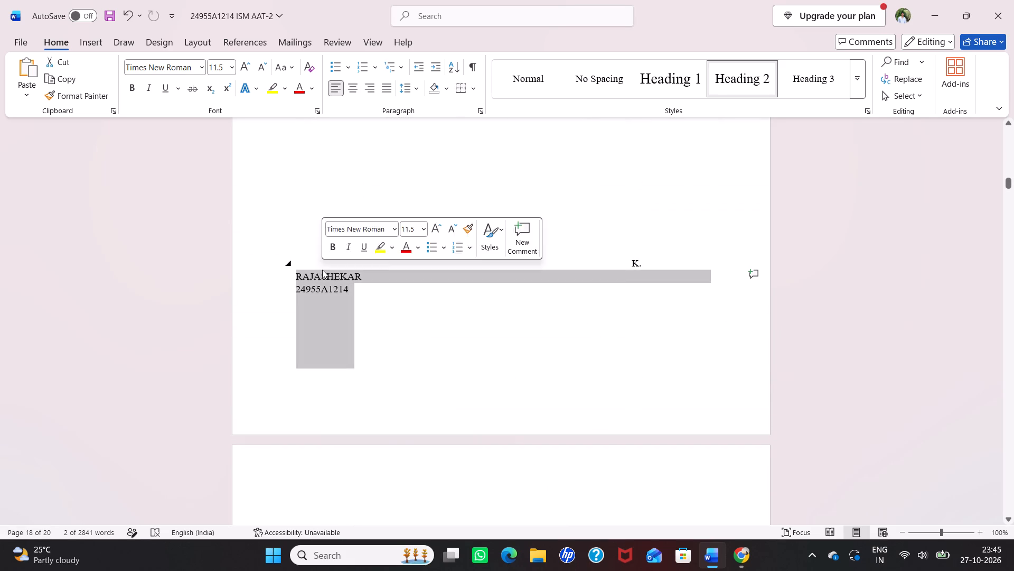
key(BackSpace)
key(BackSpace)
key(BackSpace)
key(BackSpace)
key(BackSpace)
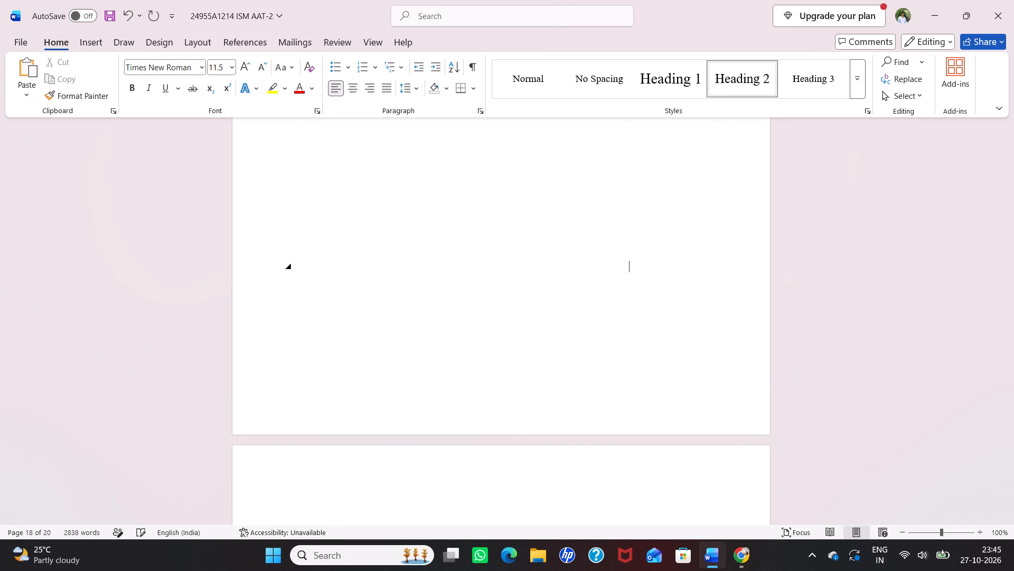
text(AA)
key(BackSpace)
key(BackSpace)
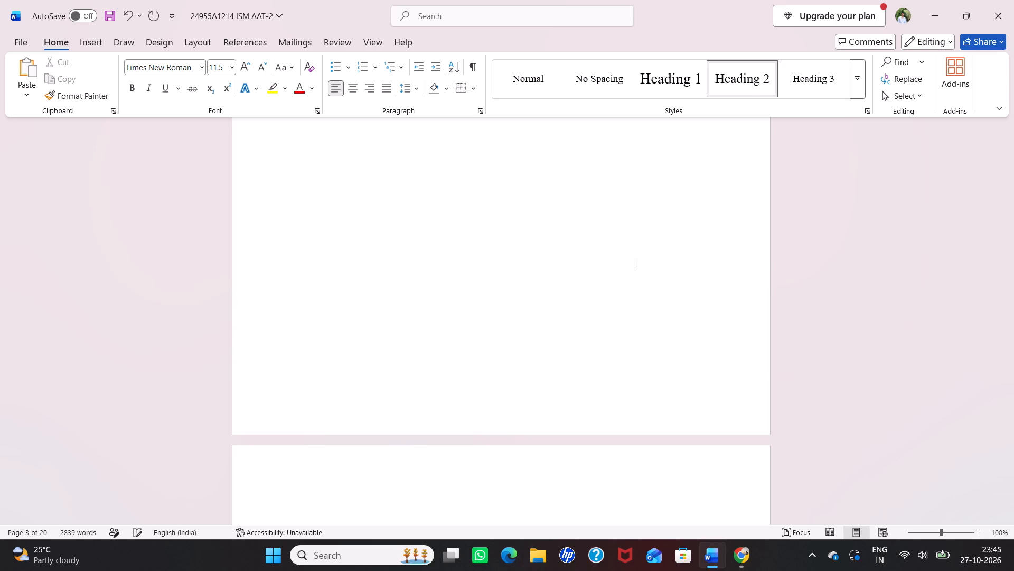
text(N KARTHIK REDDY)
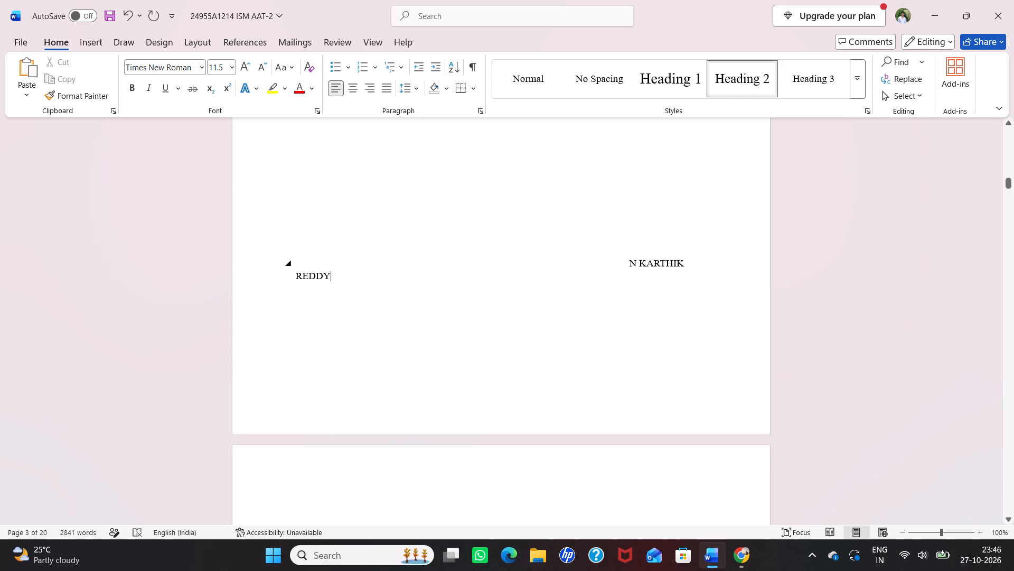
Remove some of the spacing before the student's name so that the full name fits on one line.
click(552, 269)
key(BackSpace)
key(BackSpace)
key(BackSpace)
key(BackSpace)
key(BackSpace)
key(BackSpace)
key(BackSpace)
key(BackSpace)
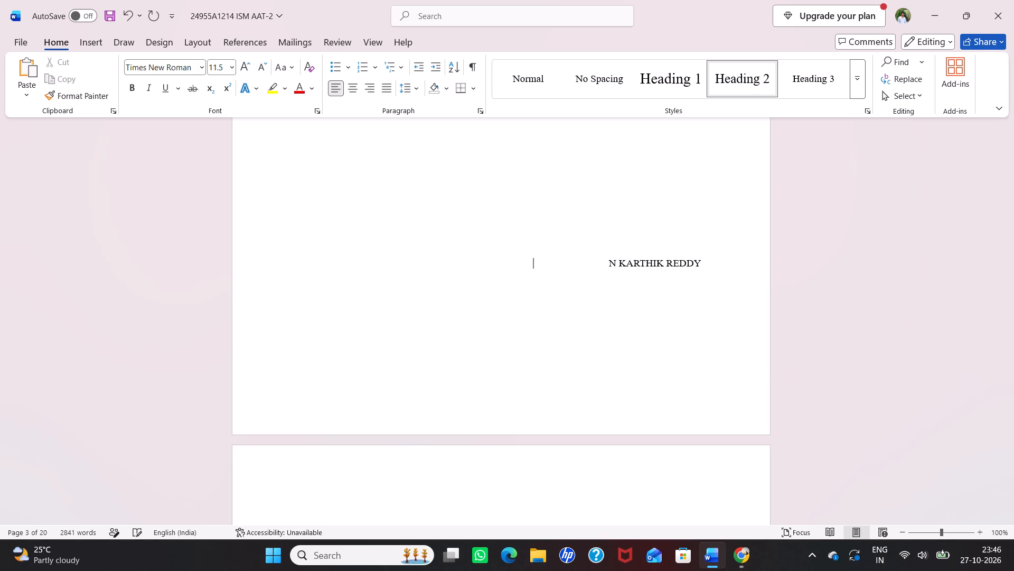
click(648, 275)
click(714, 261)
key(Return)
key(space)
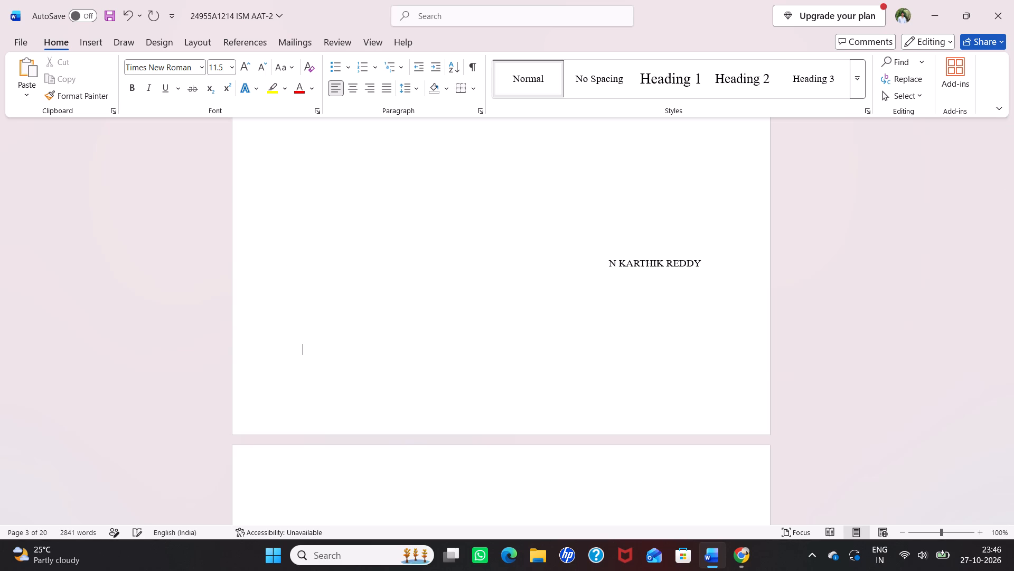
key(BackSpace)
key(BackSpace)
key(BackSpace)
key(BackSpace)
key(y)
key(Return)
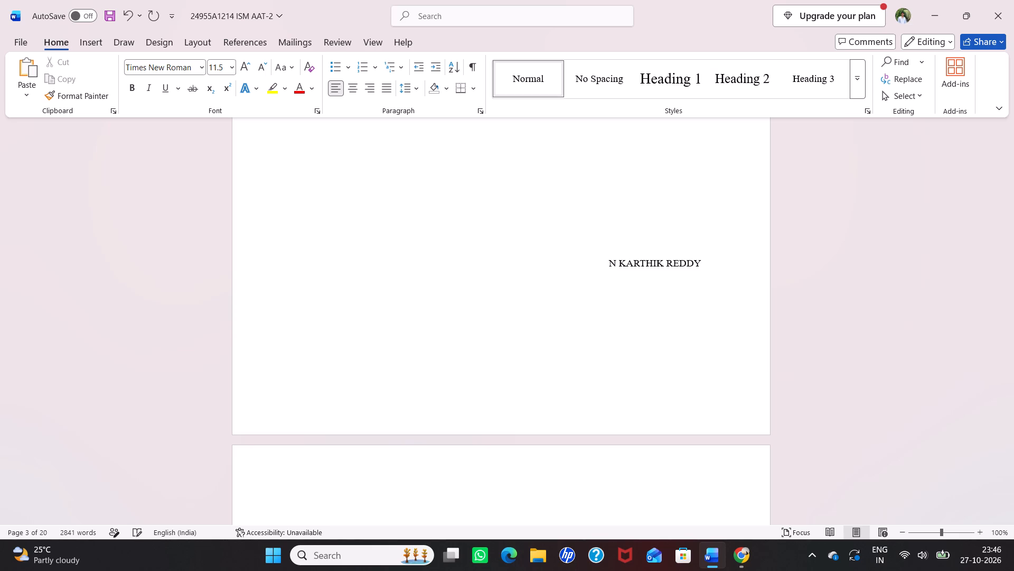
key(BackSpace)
Delete the remaining spacing and the line break before the student's name, bringing it to the left margin one line higher.
click(677, 216)
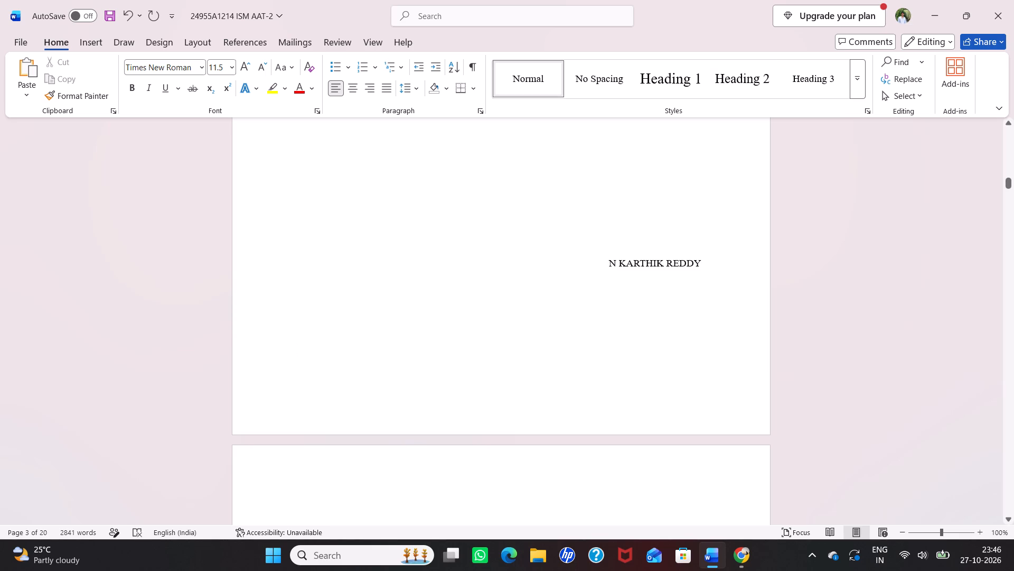
click(630, 241)
click(603, 262)
key(BackSpace)
key(BackSpace)
key(BackSpace)
key(BackSpace)
key(BackSpace)
key(BackSpace)
key(BackSpace)
key(BackSpace)
key(BackSpace)
key(BackSpace)
key(BackSpace)
key(BackSpace)
key(BackSpace)
key(BackSpace)
key(BackSpace)
key(BackSpace)
key(BackSpace)
key(BackSpace)
key(BackSpace)
key(BackSpace)
key(BackSpace)
key(BackSpace)
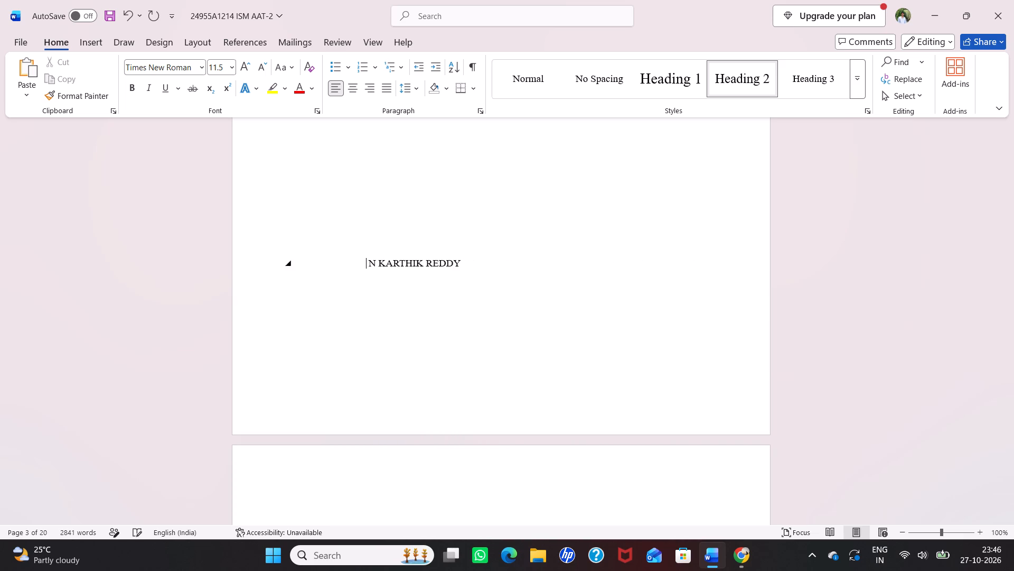
key(BackSpace)
key(BackSpace)
key(BackSpace)
key(BackSpace)
key(BackSpace)
key(BackSpace)
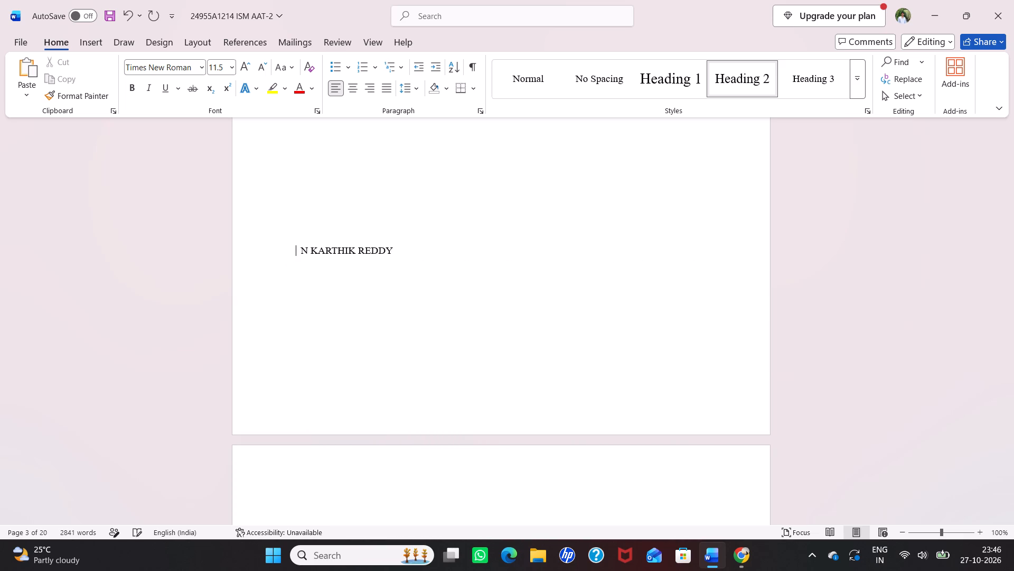
Insert spaces before the student's name to shift it to the right side of the page on a single line.
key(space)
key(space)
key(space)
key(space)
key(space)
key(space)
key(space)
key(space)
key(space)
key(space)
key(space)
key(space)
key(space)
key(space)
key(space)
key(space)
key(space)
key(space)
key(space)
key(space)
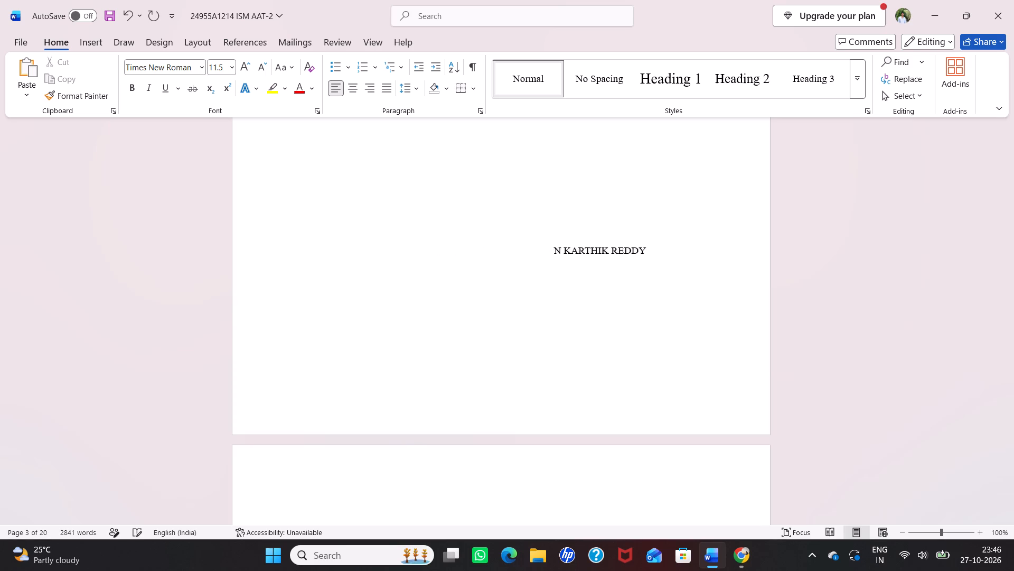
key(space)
key(BackSpace)
key(BackSpace)
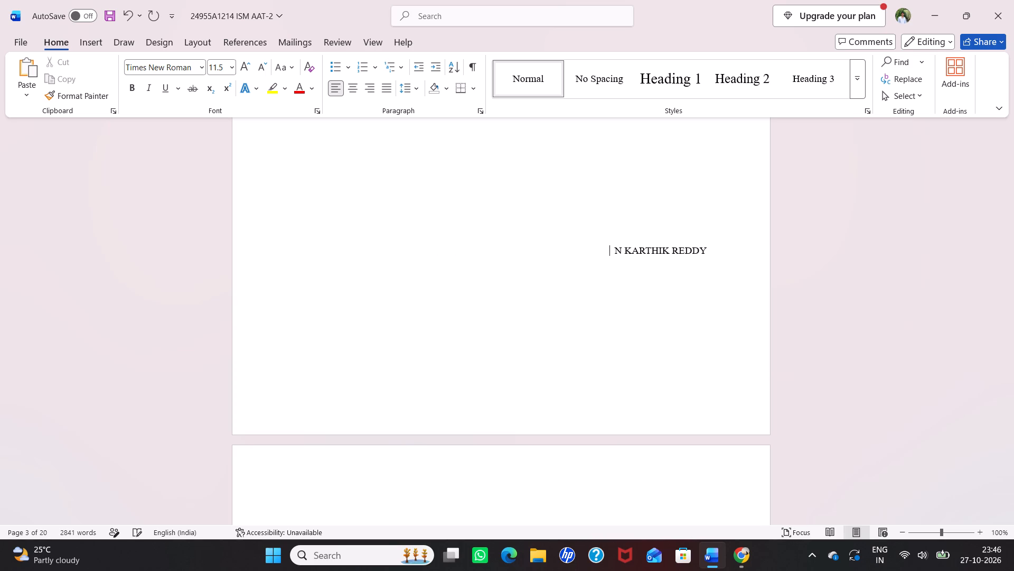
key(BackSpace)
Add the student's roll number on a new line below the name.
click(705, 245)
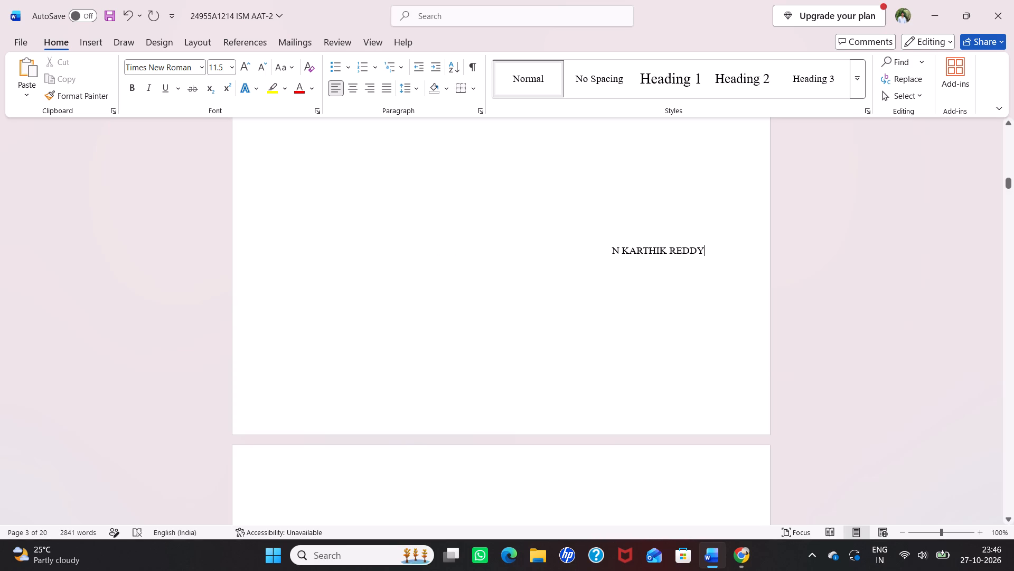
key(Return)
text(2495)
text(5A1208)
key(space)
Insert spaces before the roll number to place it beneath the student's name on the right side of the page.
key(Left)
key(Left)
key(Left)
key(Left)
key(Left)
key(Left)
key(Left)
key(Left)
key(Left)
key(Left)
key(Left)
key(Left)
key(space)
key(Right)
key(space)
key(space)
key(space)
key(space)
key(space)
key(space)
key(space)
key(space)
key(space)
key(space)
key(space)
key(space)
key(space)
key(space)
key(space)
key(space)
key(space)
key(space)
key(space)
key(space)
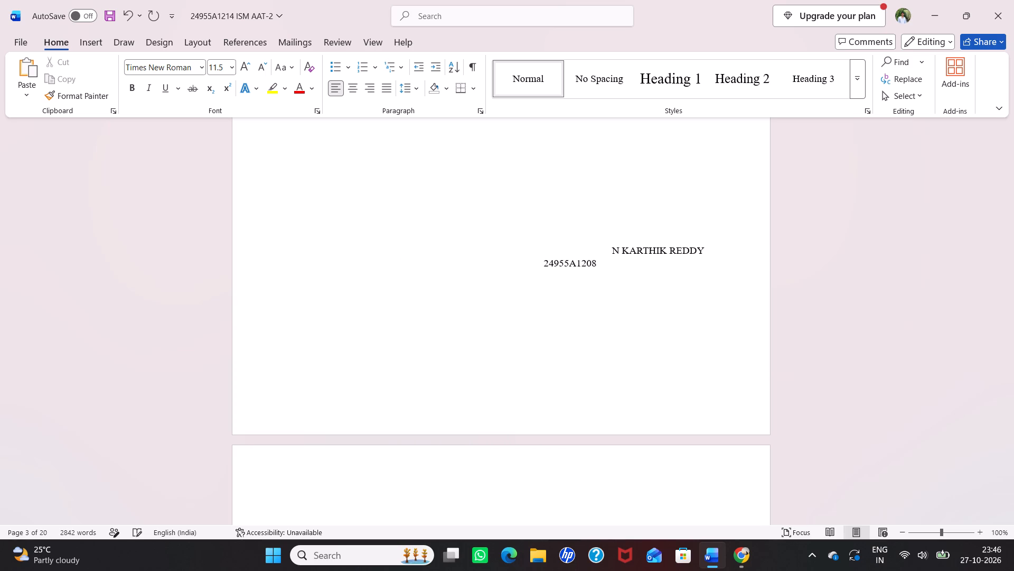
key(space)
Center the "A Project Report submitted in partial fulfillment of the requirements for the award of the degree of" lines above the degree title.
scroll(705, 245, down, 1)
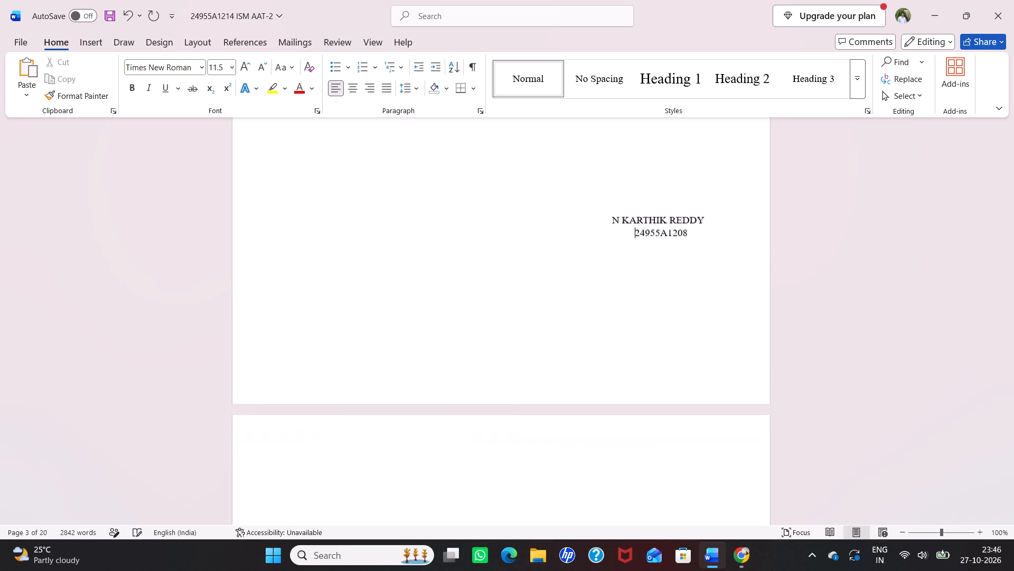
scroll(705, 245, down, 6)
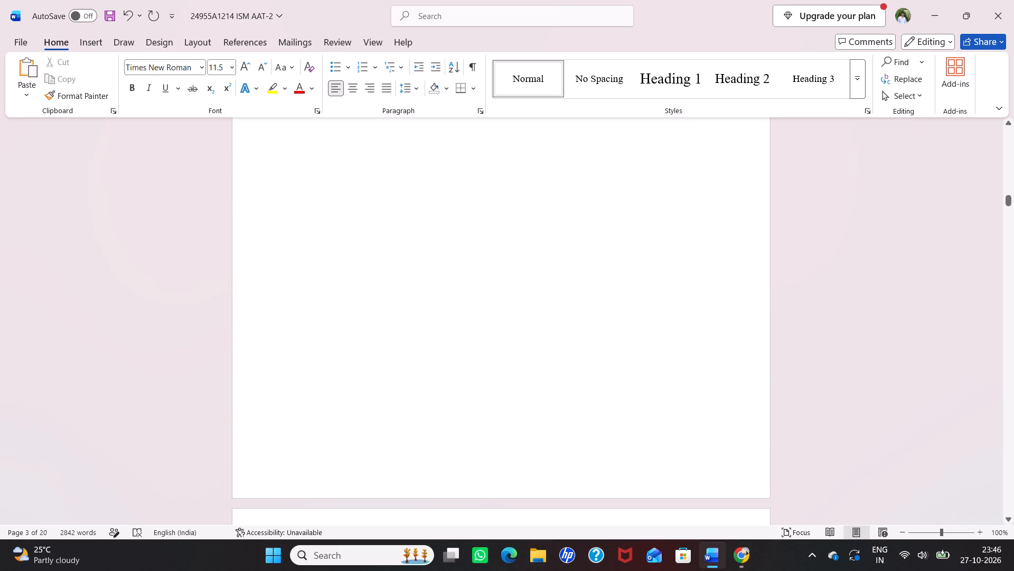
scroll(705, 245, down, 4)
scroll(763, 233, up, 2)
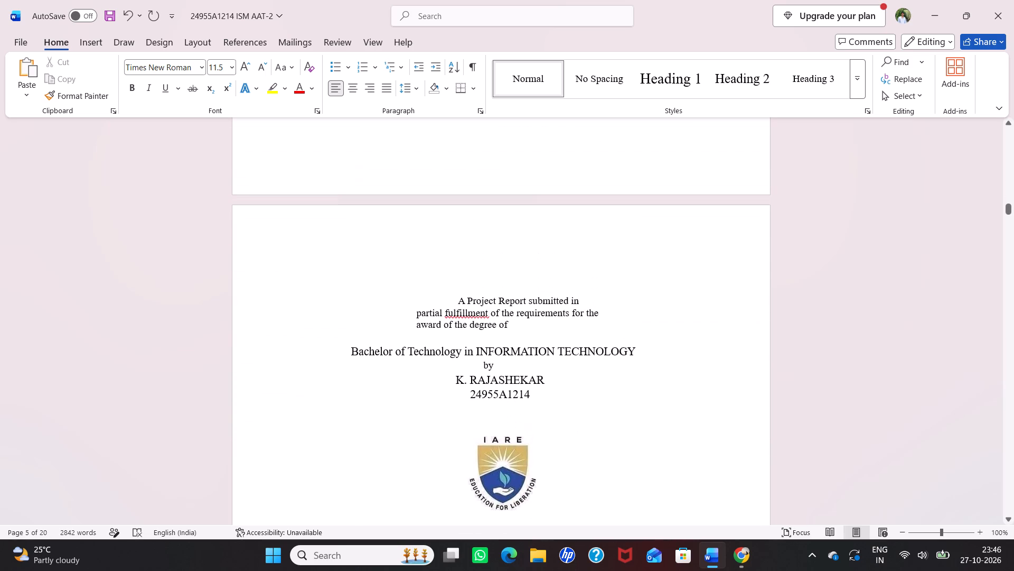
click(530, 318)
drag(530, 318, 457, 301)
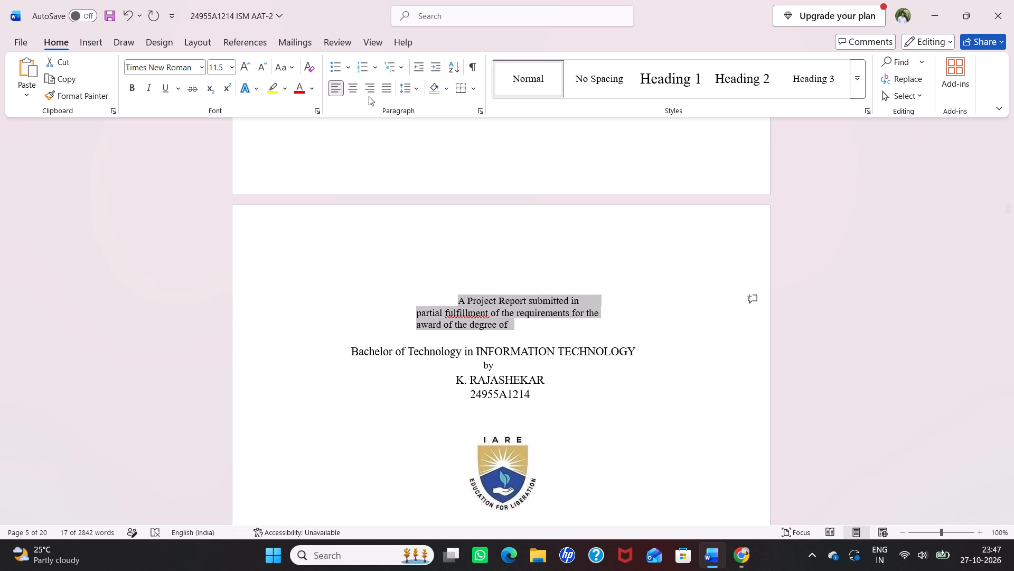
click(352, 92)
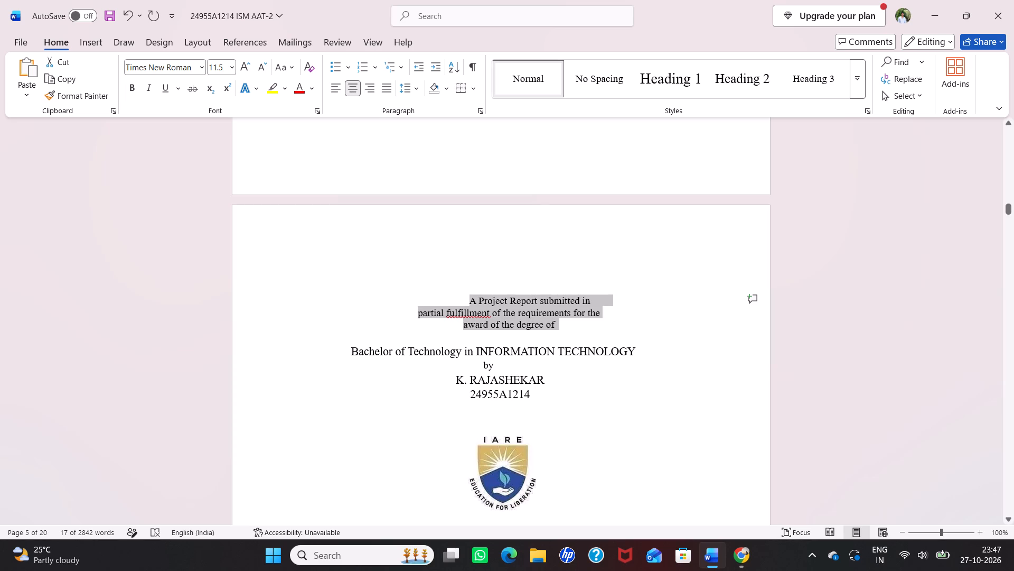
Split the degree line after "Bachelor of Technology in" so that INFORMATION TECHNOLOGY starts on its own line.
click(480, 353)
click(477, 353)
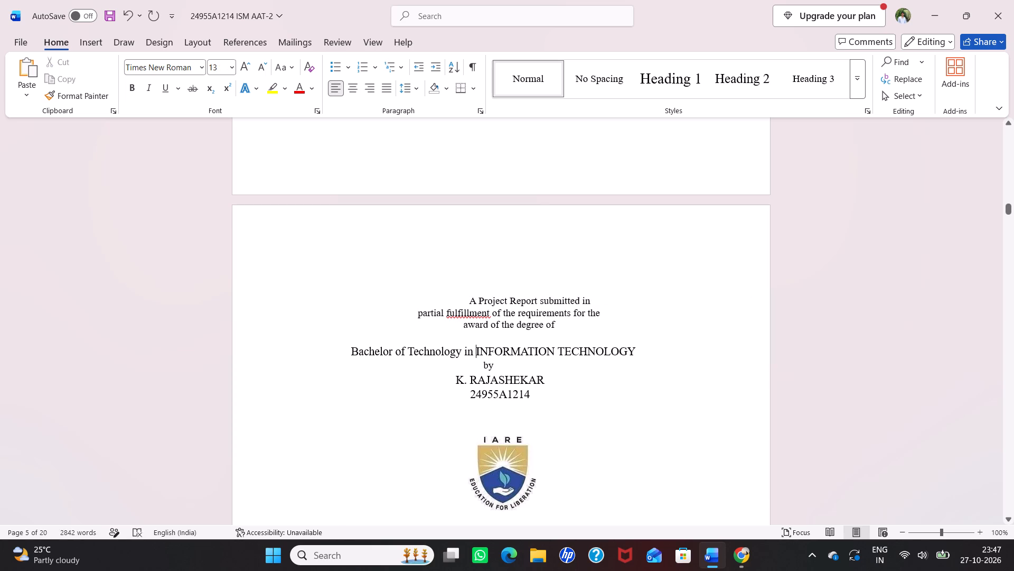
key(Return)
click(349, 351)
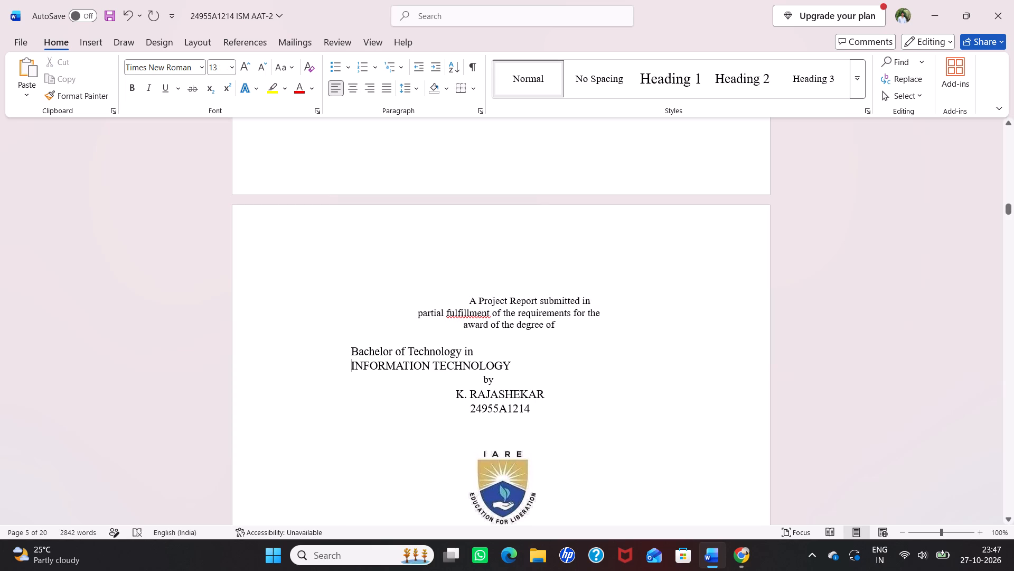
Indent the "Bachelor of Technology in" line with spaces so it sits centered under the submission text.
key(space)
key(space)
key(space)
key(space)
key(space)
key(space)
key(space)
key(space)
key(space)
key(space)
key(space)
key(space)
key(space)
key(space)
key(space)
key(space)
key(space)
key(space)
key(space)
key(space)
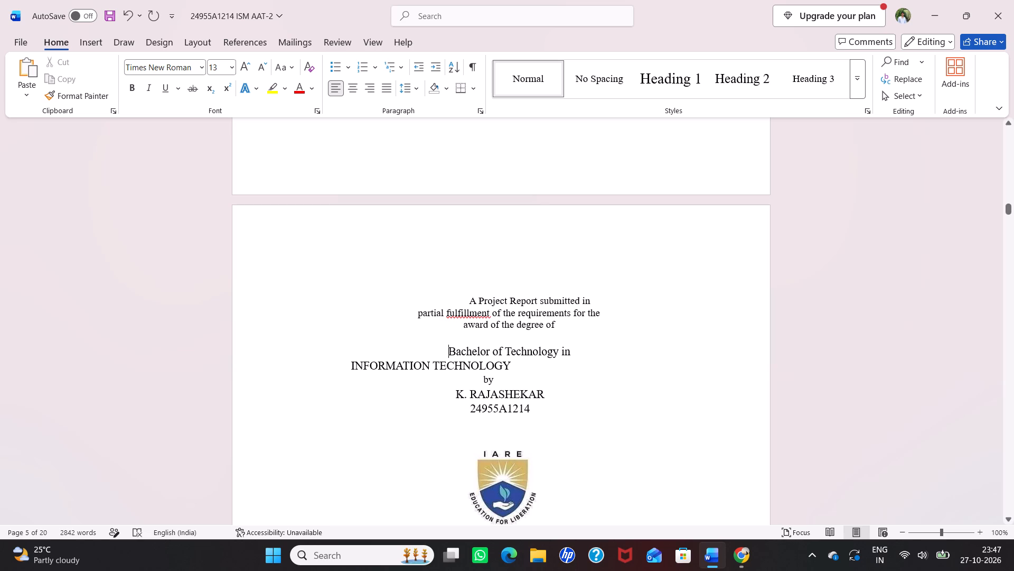
Indent the INFORMATION TECHNOLOGY line with spaces so it sits centered beneath "Bachelor of Technology in".
click(346, 362)
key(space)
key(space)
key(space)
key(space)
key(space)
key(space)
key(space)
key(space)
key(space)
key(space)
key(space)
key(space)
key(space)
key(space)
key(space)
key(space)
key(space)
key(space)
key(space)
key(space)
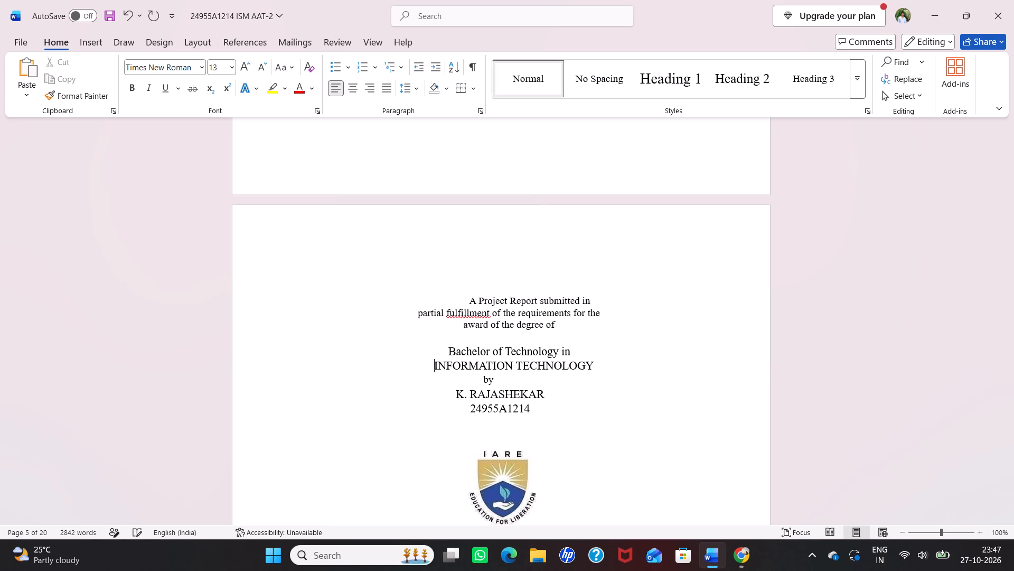
Replace the previous student's name below "by" on the title page with the current student's name in capitals.
click(550, 399)
key(BackSpace)
key(BackSpace)
key(BackSpace)
key(BackSpace)
key(BackSpace)
key(BackSpace)
key(BackSpace)
key(BackSpace)
key(BackSpace)
key(BackSpace)
key(BackSpace)
key(BackSpace)
key(BackSpace)
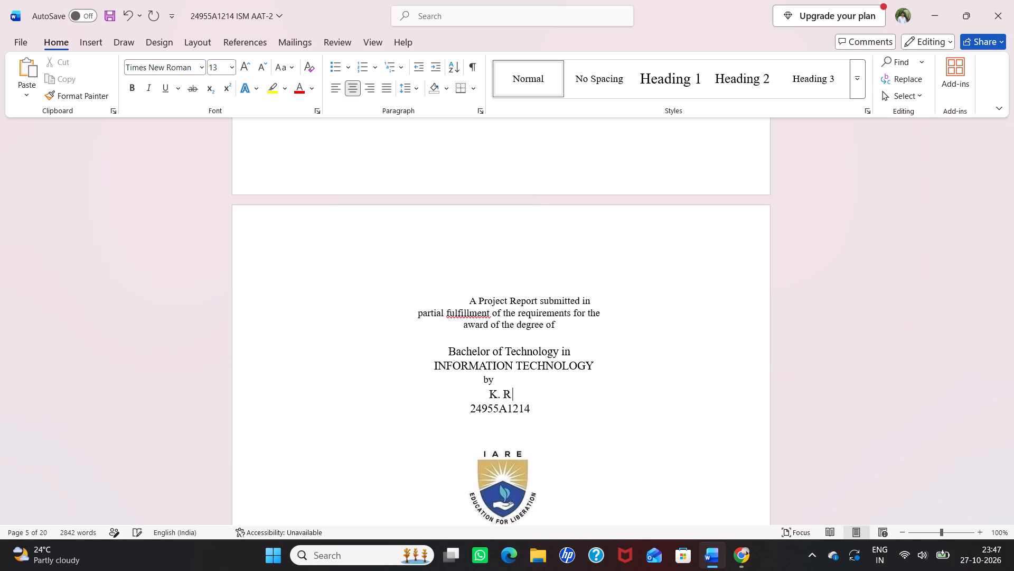
key(BackSpace)
key(BackSpace)
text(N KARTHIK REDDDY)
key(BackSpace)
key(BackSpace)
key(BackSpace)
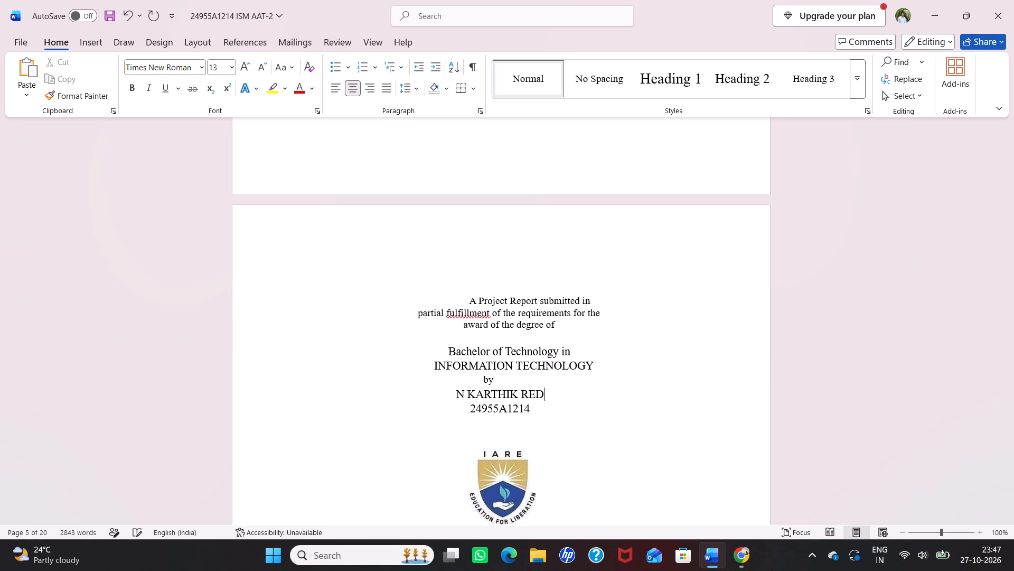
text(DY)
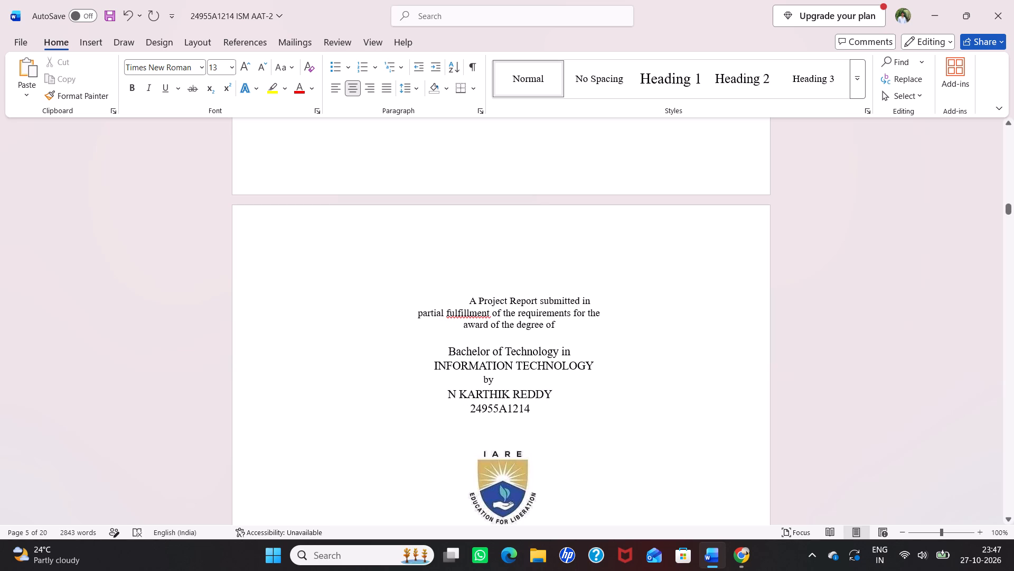
Update the ending of the roll number below the name to match the current student's roll number.
click(539, 409)
key(BackSpace)
key(BackSpace)
key(BackSpace)
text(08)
Change the date at the bottom of the title page to "OCTOBER, 2026".
scroll(545, 447, down, 2)
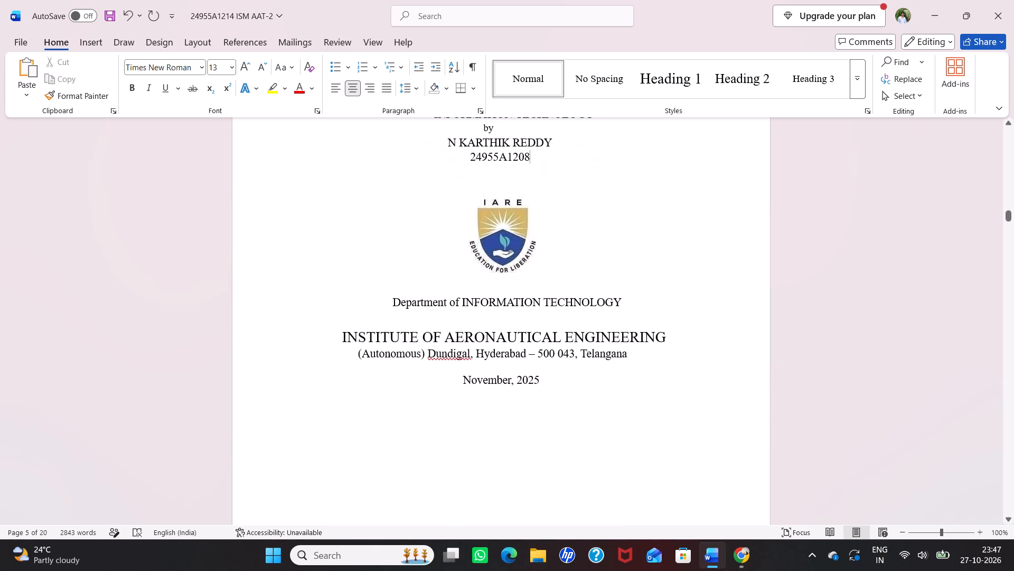
click(513, 380)
key(Left)
key(BackSpace)
key(BackSpace)
key(BackSpace)
key(BackSpace)
key(BackSpace)
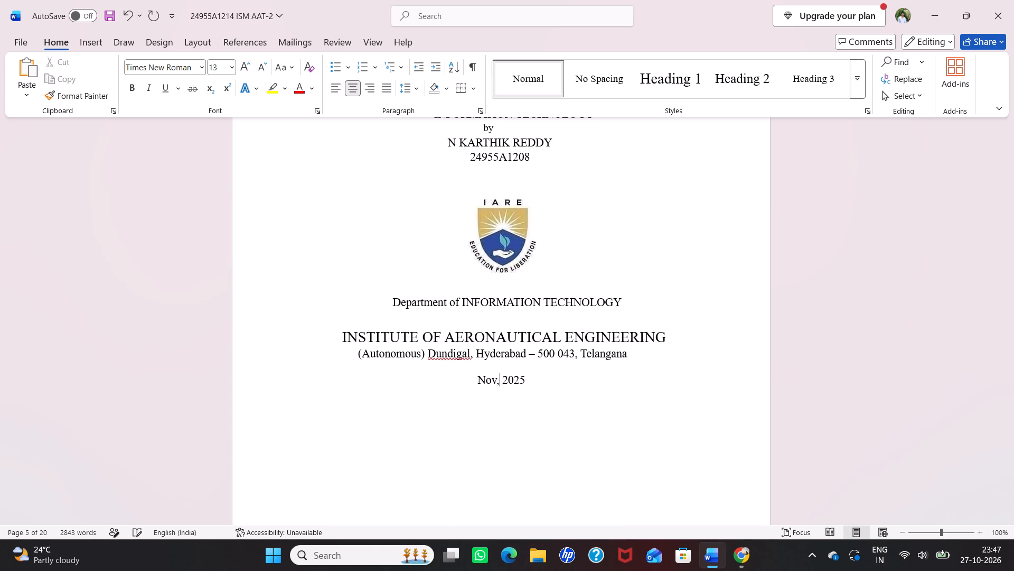
key(BackSpace)
key(BackSpace)
key(BackSpace)
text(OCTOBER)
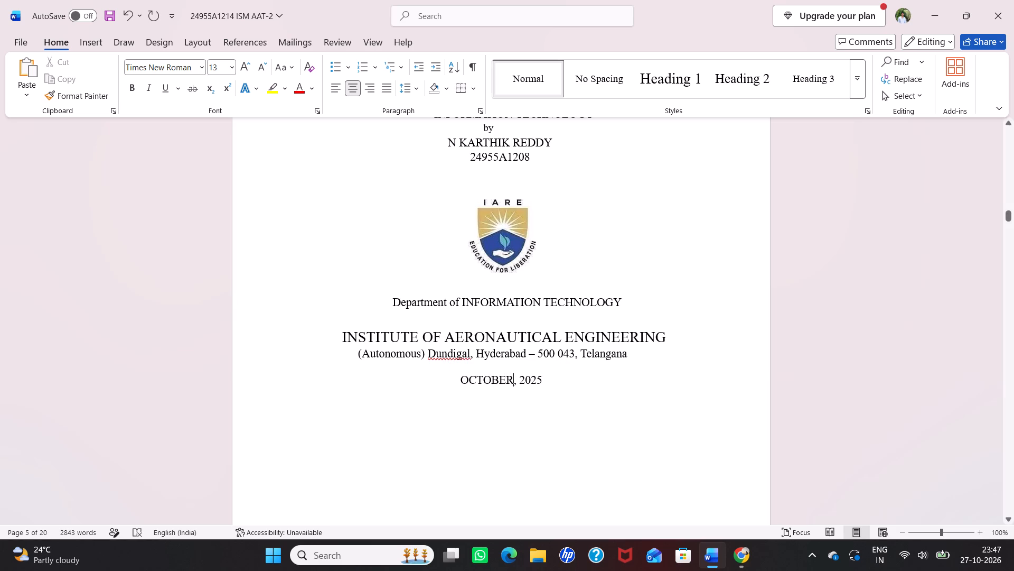
click(539, 378)
key(Right)
key(BackSpace)
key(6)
Replace the signature image above "Signature of the Student" in the Declaration with the current student's typed name.
scroll(539, 378, down, 5)
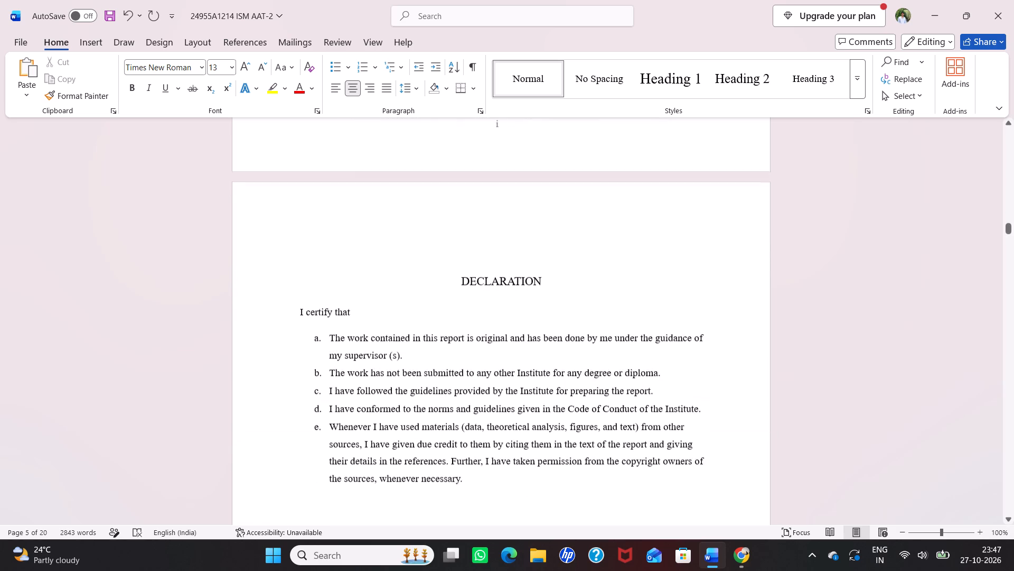
scroll(463, 443, down, 3)
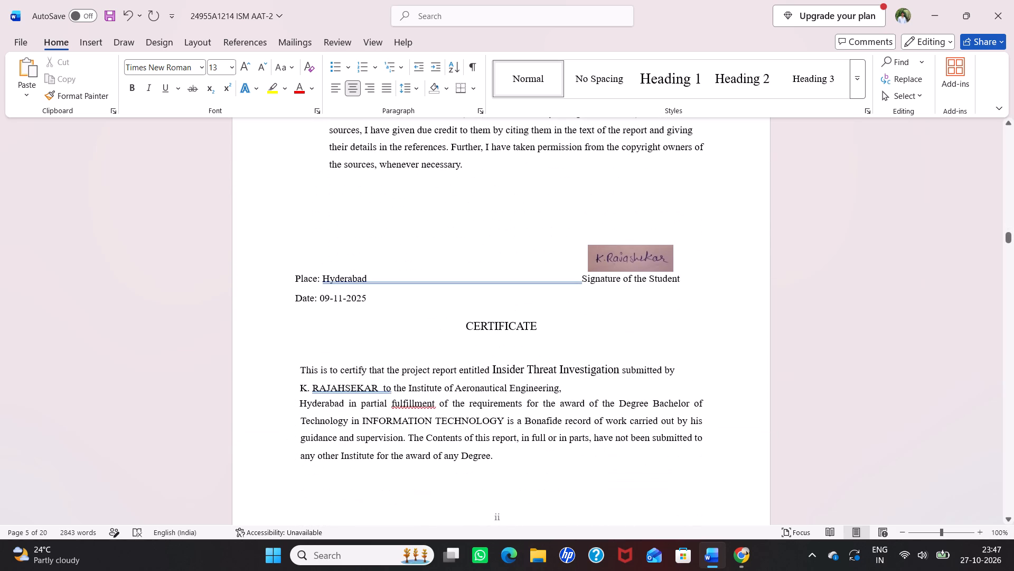
click(609, 266)
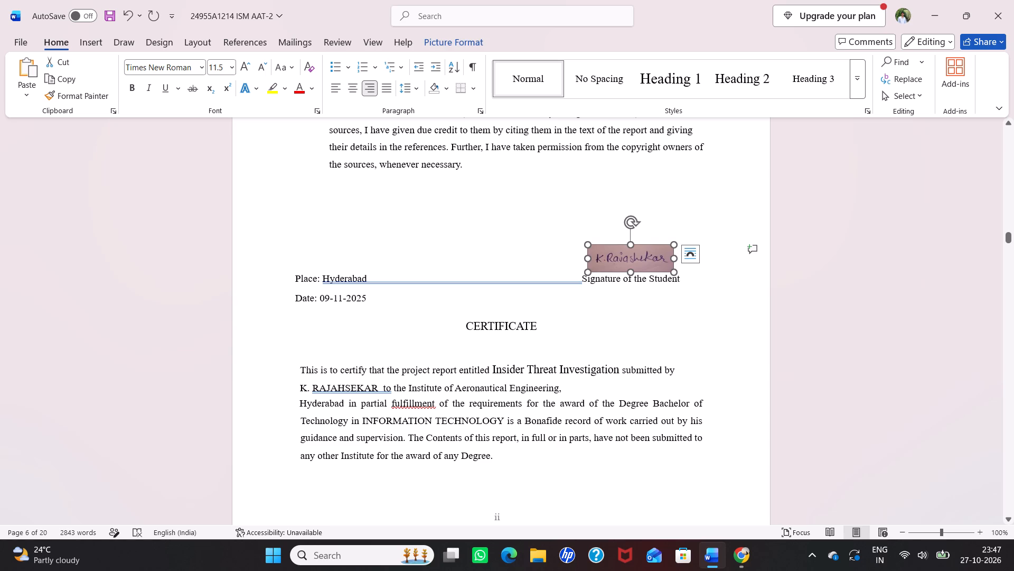
key(ctrl+x)
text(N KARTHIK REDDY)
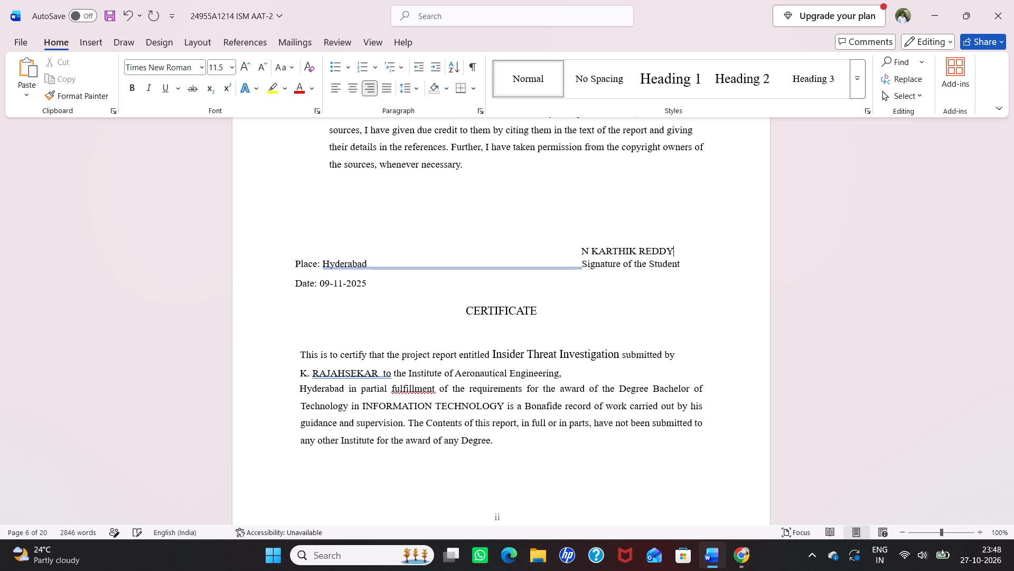
Add blank lines after the Declaration's date so that the CERTIFICATE section starts on the next page.
click(603, 285)
key(Return)
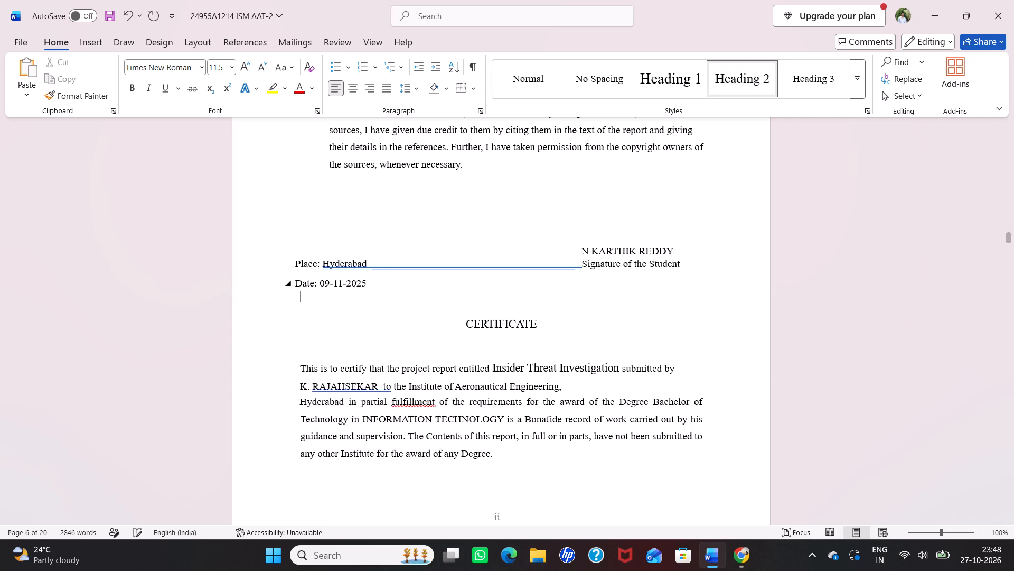
key(Return)
key(Return)
key(Return)
key(Return)
key(Return)
key(Return)
key(Return)
key(Return)
key(Return)
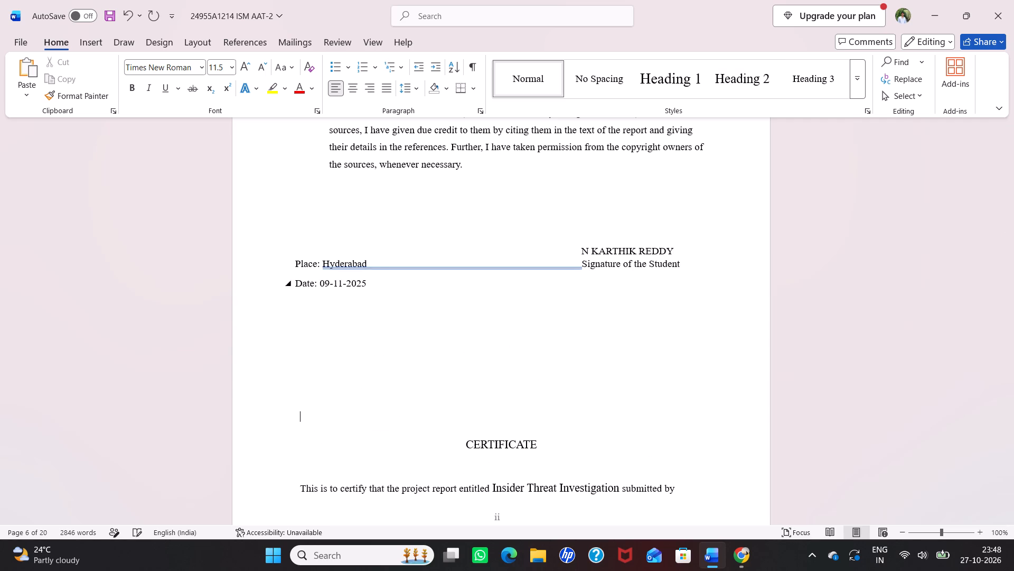
key(Return)
key(Return)
key(Return)
key(Return)
key(Return)
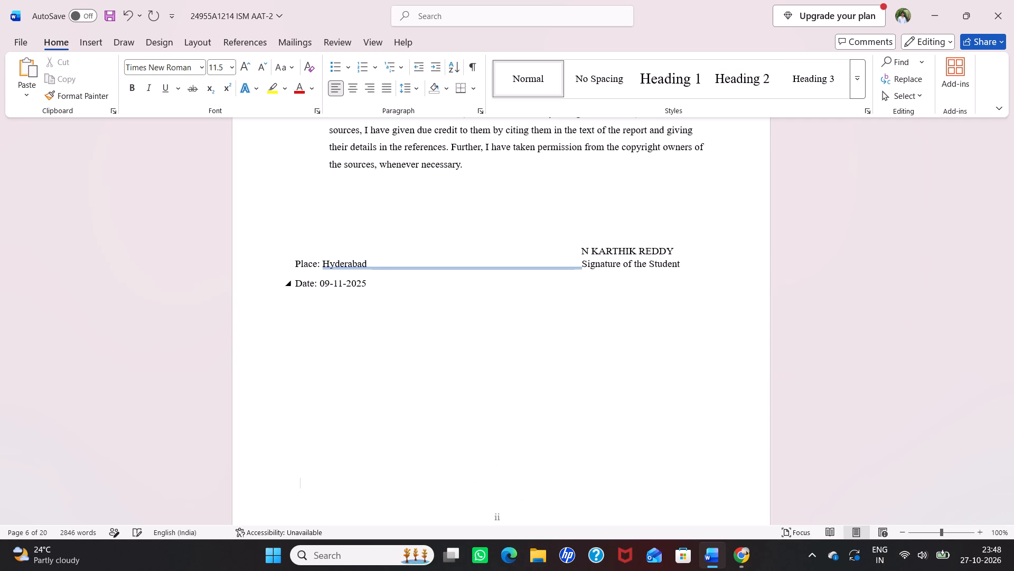
scroll(603, 285, down, 3)
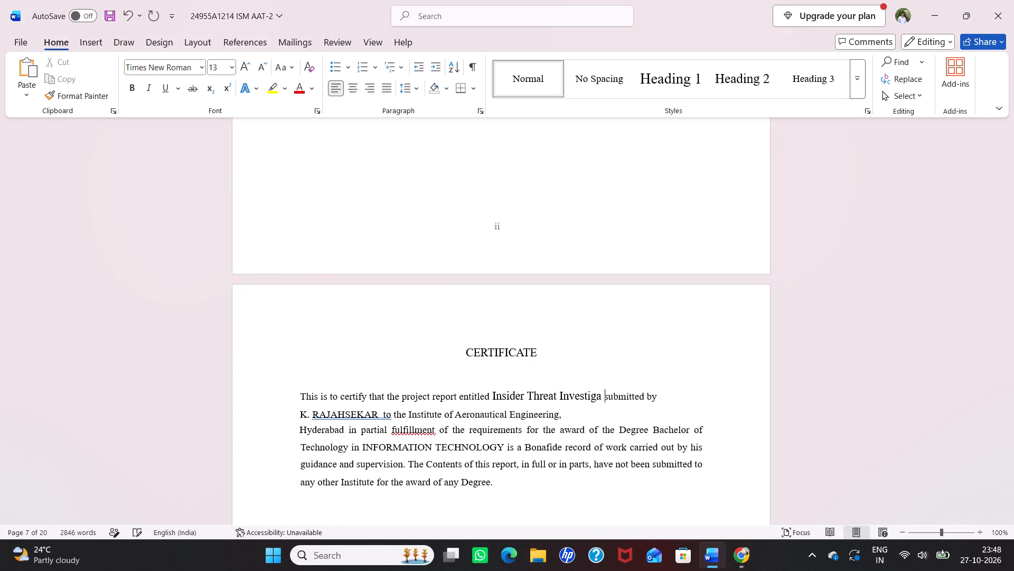
Replace the project title in the CERTIFICATE paragraph with the copied "Explain Top-Down Parsing with a suitable example", without the final period.
key(BackSpace)
key(BackSpace)
key(BackSpace)
key(BackSpace)
key(BackSpace)
key(BackSpace)
key(BackSpace)
key(BackSpace)
key(BackSpace)
key(BackSpace)
key(BackSpace)
key(BackSpace)
key(BackSpace)
key(BackSpace)
key(BackSpace)
key(BackSpace)
key(BackSpace)
key(BackSpace)
key(BackSpace)
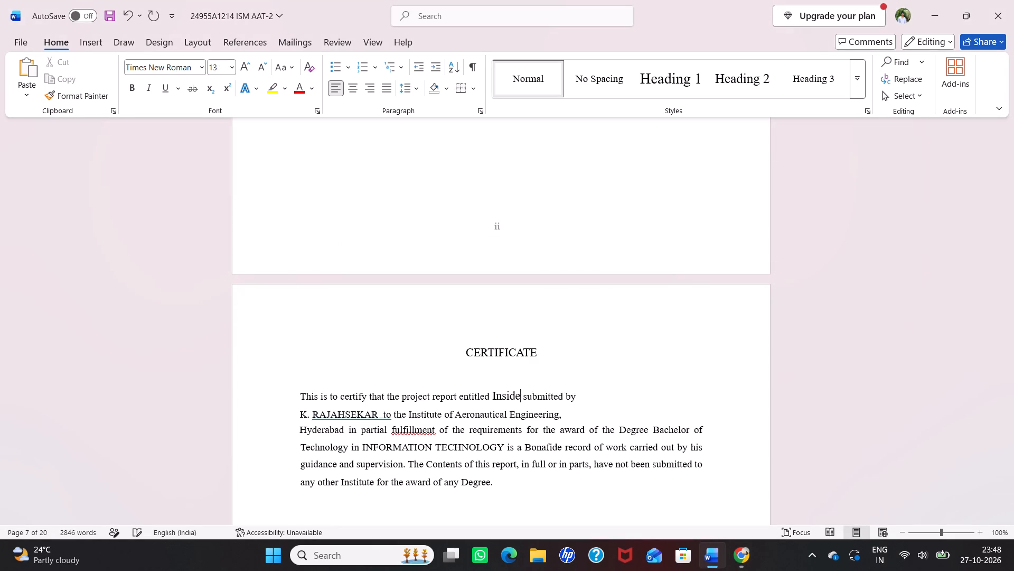
key(BackSpace)
key(BackSpace)
key(BackSpace)
key(BackSpace)
key(BackSpace)
key(ctrl+v)
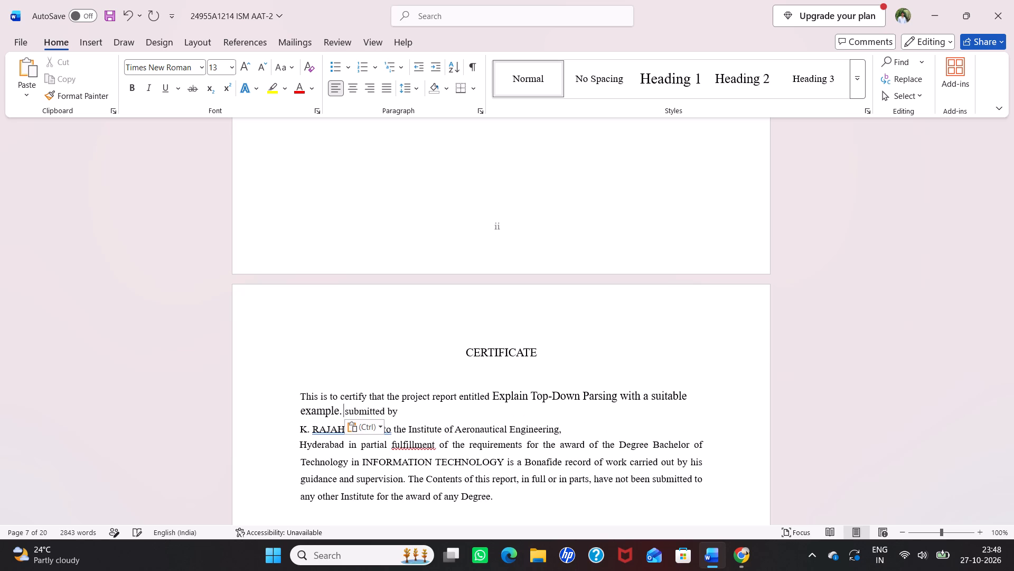
key(BackSpace)
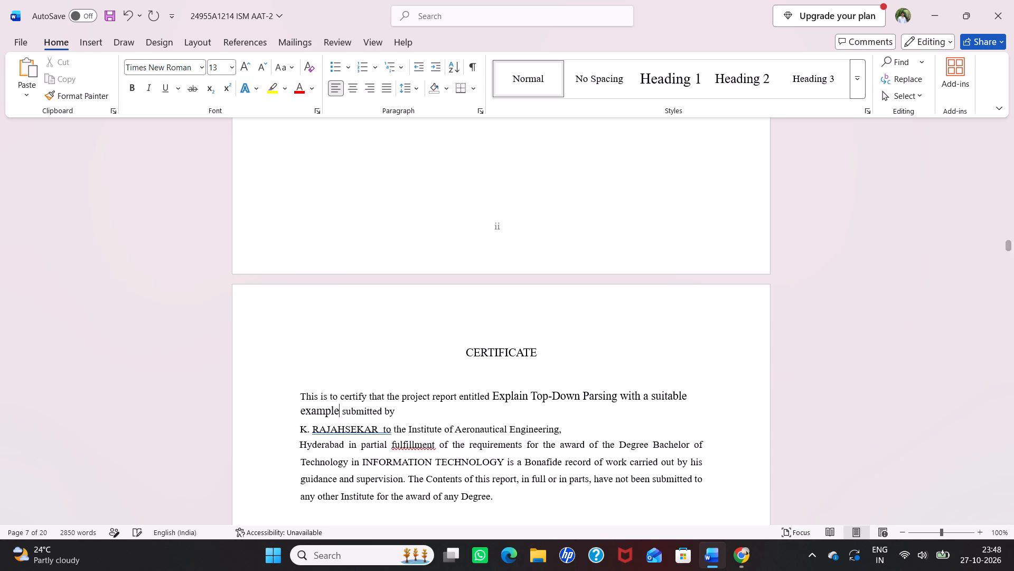
Replace the previous student's name after "submitted by" in the CERTIFICATE paragraph with the current student's name, continuing on the same line.
click(379, 430)
key(BackSpace)
key(BackSpace)
key(BackSpace)
key(BackSpace)
key(BackSpace)
key(BackSpace)
key(BackSpace)
key(BackSpace)
key(BackSpace)
key(BackSpace)
key(BackSpace)
key(BackSpace)
key(BackSpace)
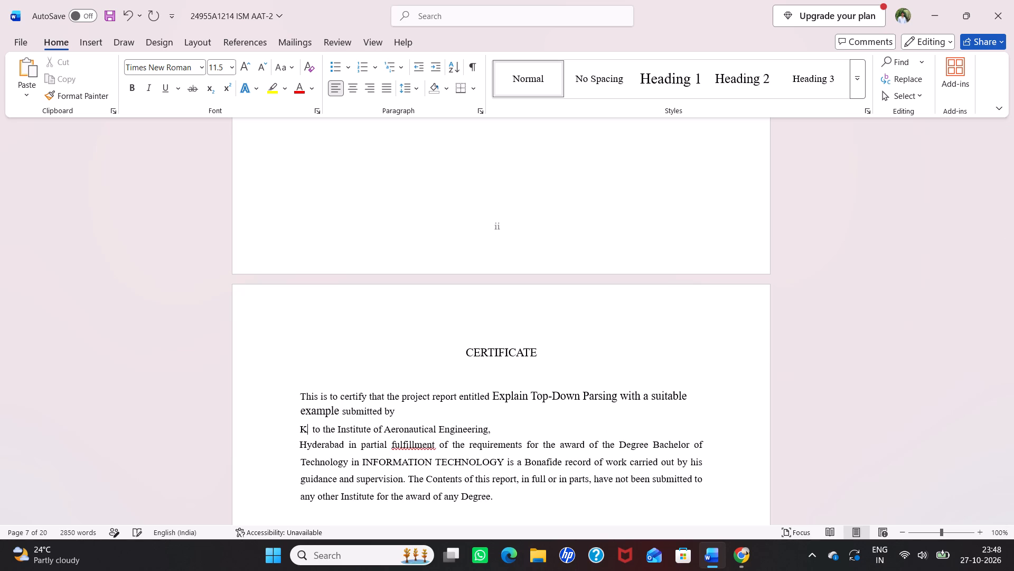
key(BackSpace)
key(BackSpace)
key(BackSpace)
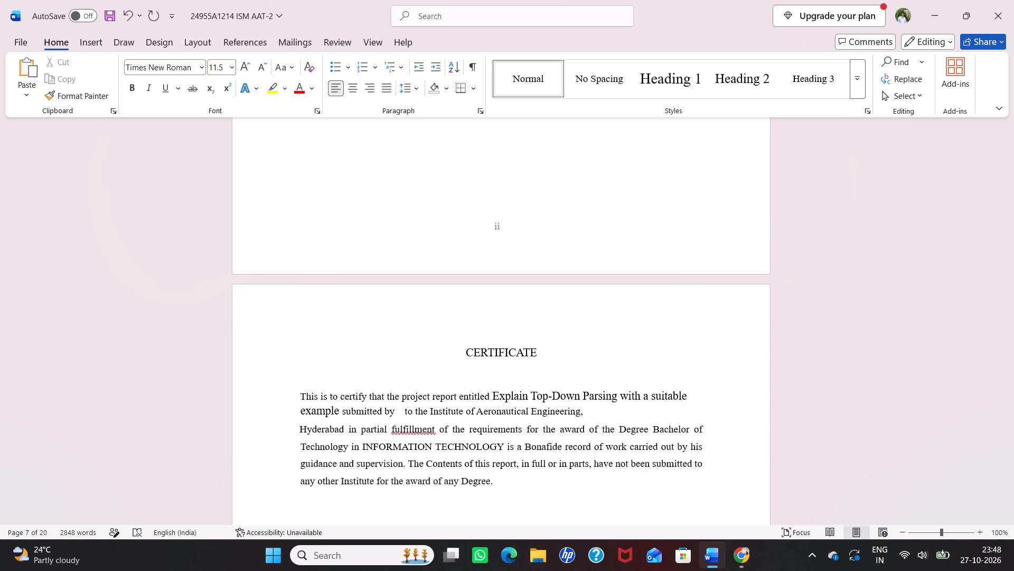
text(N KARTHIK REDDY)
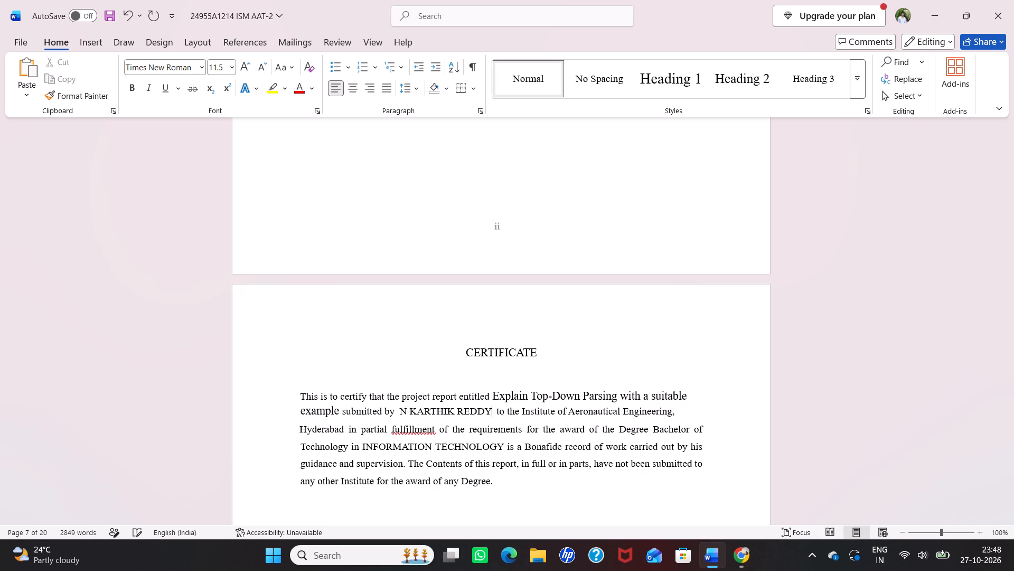
Insert seven blank lines above the "Supervisor" and "Head of the Department" signature line in the CERTIFICATE section.
scroll(417, 455, down, 1)
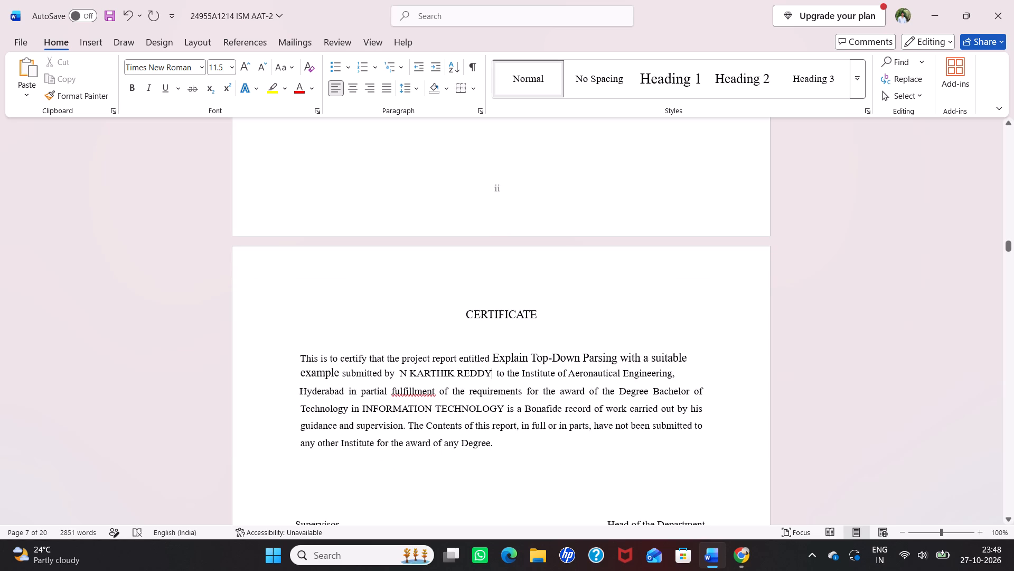
scroll(381, 428, down, 2)
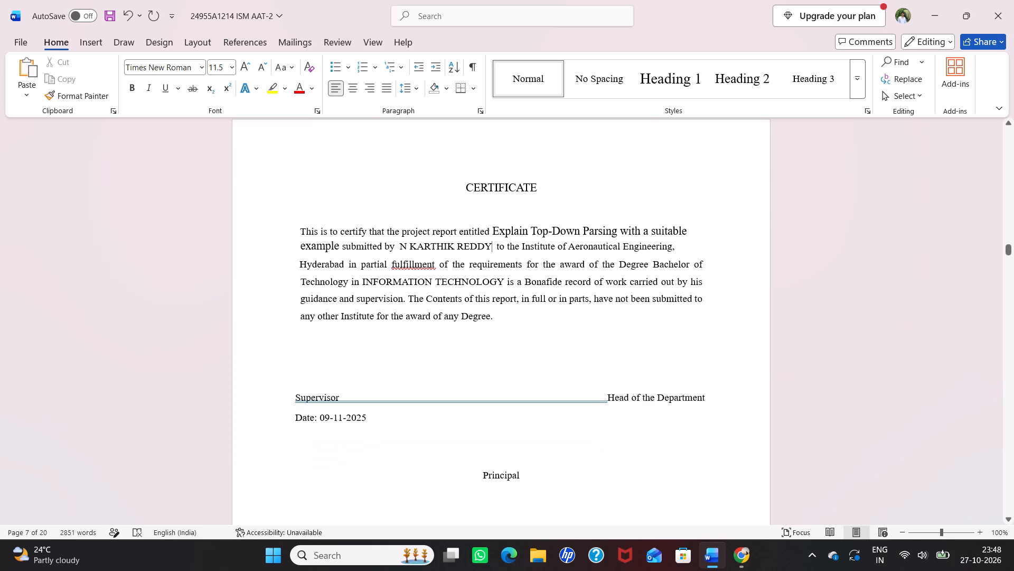
click(405, 382)
key(Return)
key(Return)
key(Return)
key(Return)
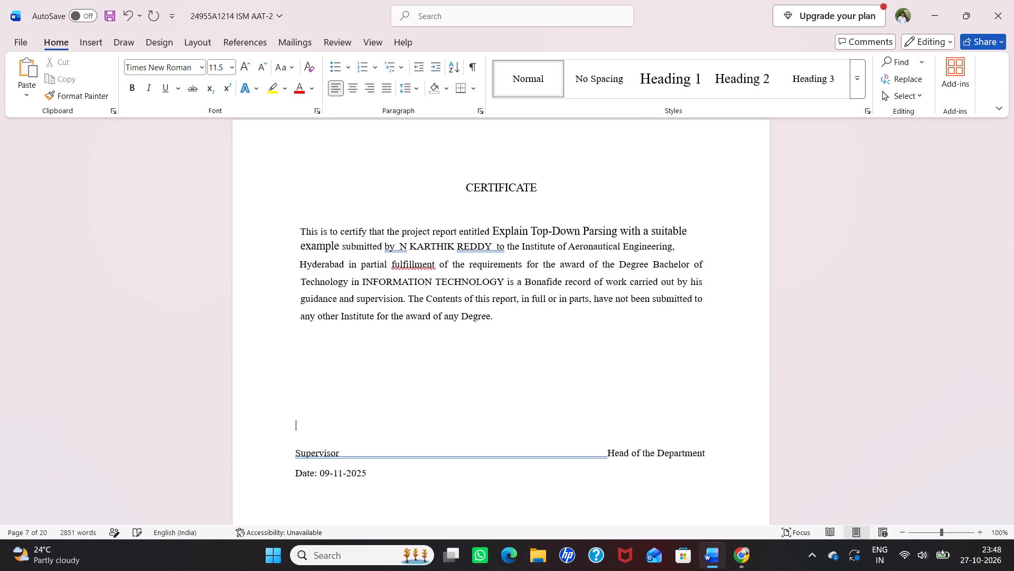
key(Return)
key(Return)
key(Return)
Delete the surplus blank lines before the APPROVAL SHEET heading, keeping the heading at the start of its own page.
scroll(405, 382, down, 3)
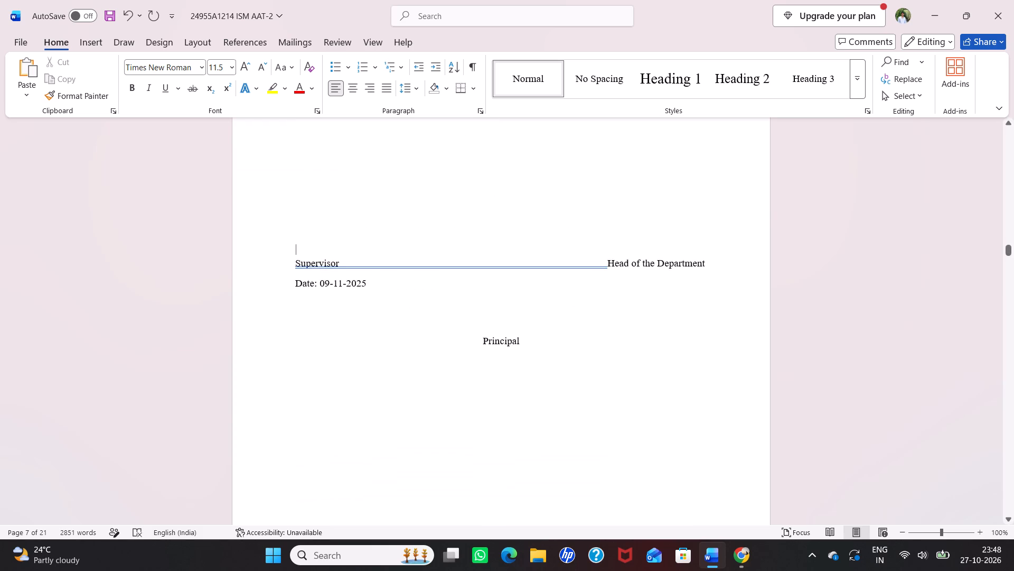
scroll(470, 395, down, 3)
click(467, 418)
key(BackSpace)
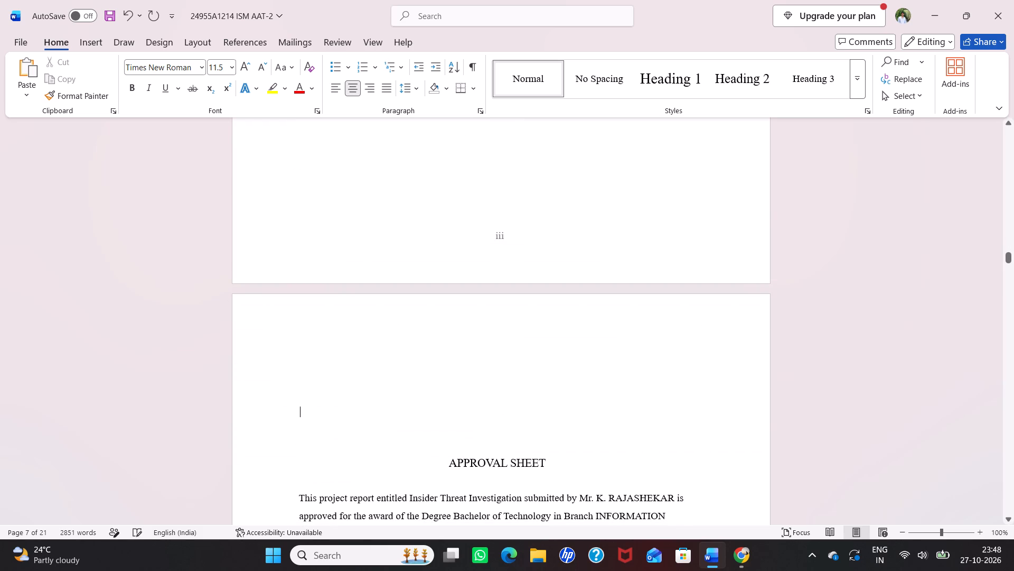
key(BackSpace)
key(BackSpace)
key(BackSpace)
key(BackSpace)
key(BackSpace)
key(BackSpace)
key(BackSpace)
key(BackSpace)
key(BackSpace)
key(BackSpace)
key(BackSpace)
key(BackSpace)
key(BackSpace)
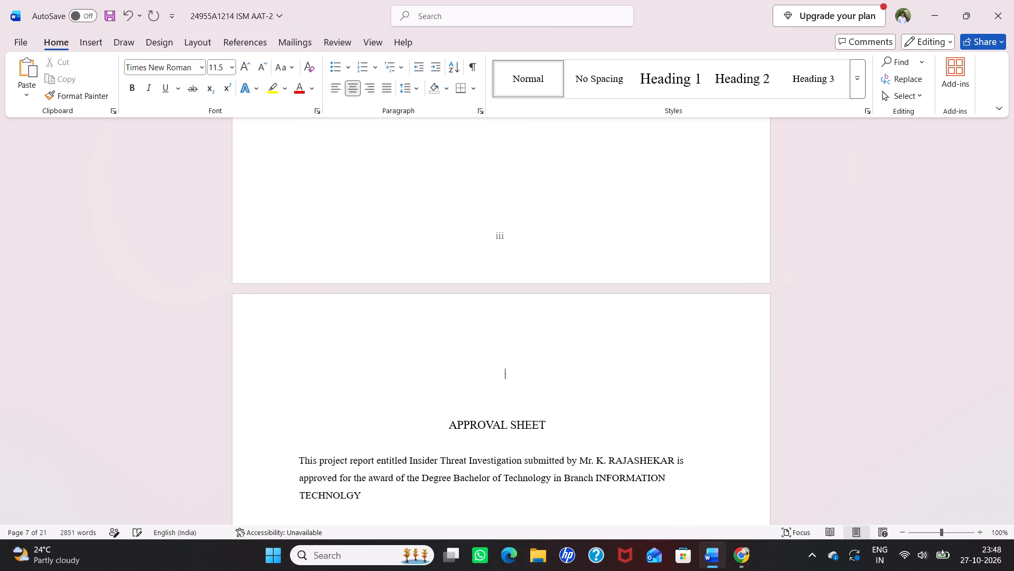
key(BackSpace)
key(BackSpace)
key(BackSpace)
key(BackSpace)
key(BackSpace)
key(BackSpace)
key(BackSpace)
key(BackSpace)
key(BackSpace)
key(BackSpace)
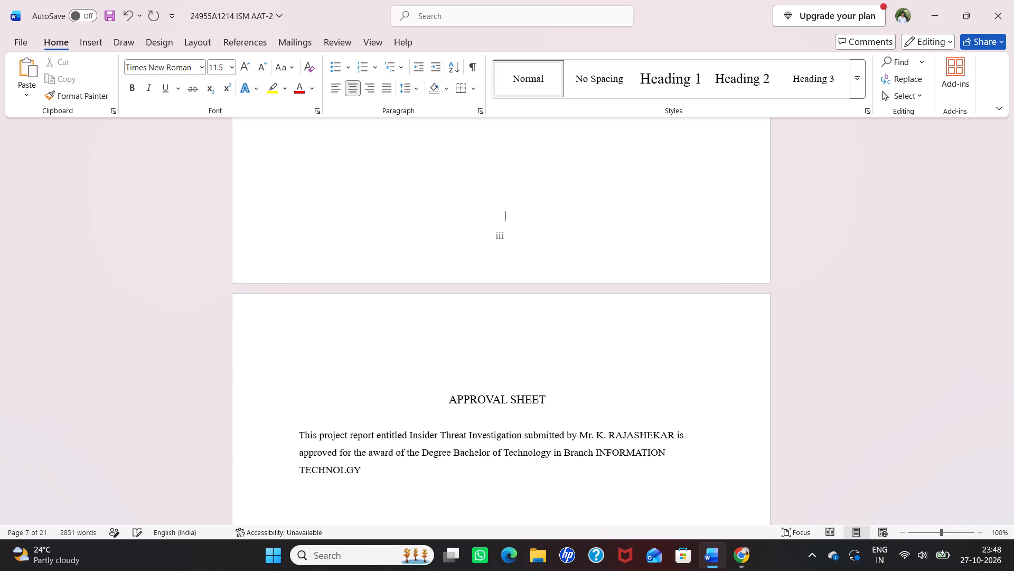
key(BackSpace)
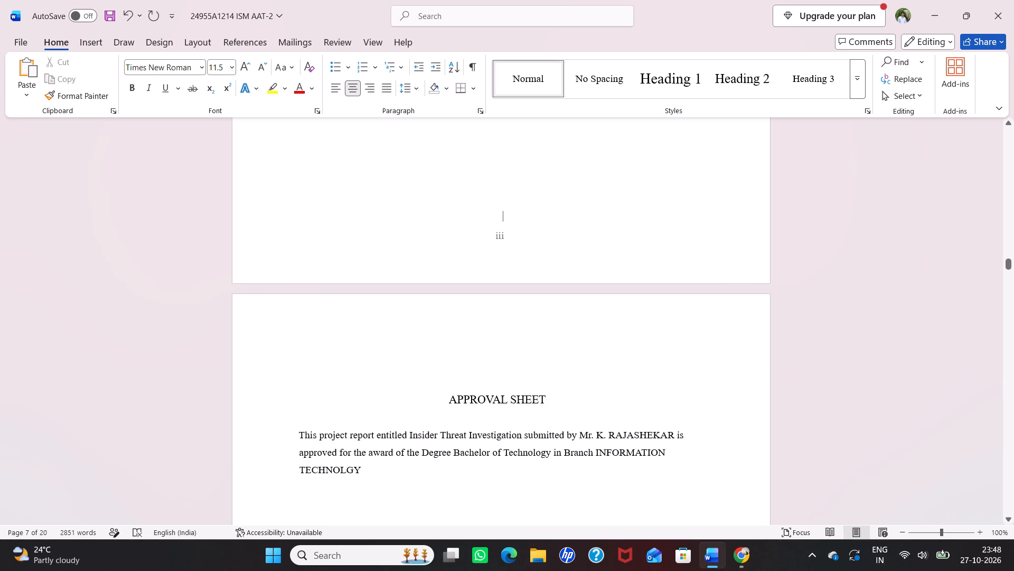
Replace the previous student's title and name in the APPROVAL SHEET paragraph with the current student's name.
click(672, 437)
key(BackSpace)
key(BackSpace)
key(BackSpace)
key(BackSpace)
key(BackSpace)
key(BackSpace)
key(BackSpace)
key(BackSpace)
key(BackSpace)
key(BackSpace)
key(BackSpace)
key(BackSpace)
key(BackSpace)
key(BackSpace)
key(BackSpace)
key(BackSpace)
key(BackSpace)
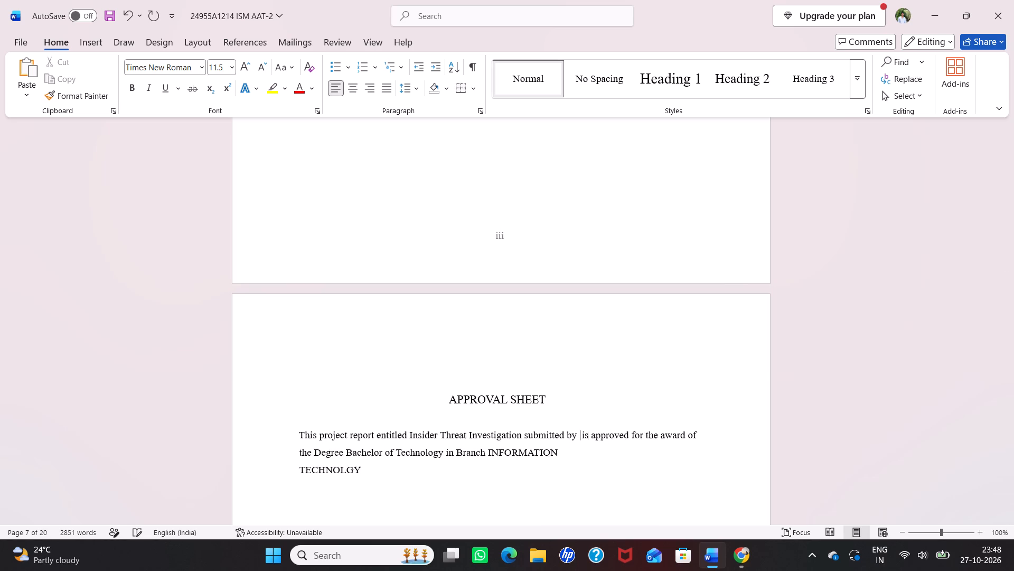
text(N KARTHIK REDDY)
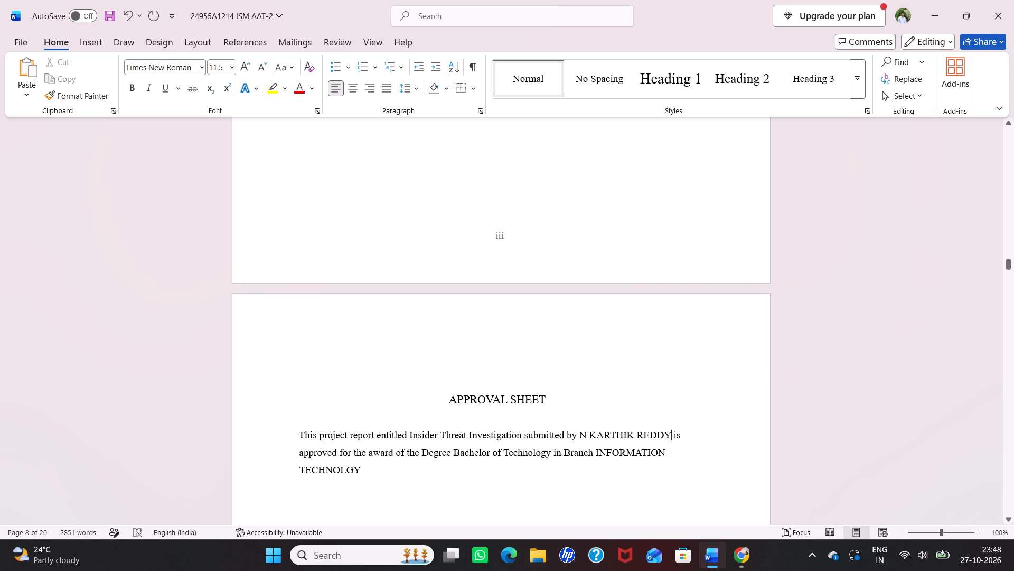
Replace the project title in the APPROVAL SHEET paragraph with the copied "Explain Top-Down Parsing with a suitable example", without the final period.
click(521, 436)
key(BackSpace)
key(BackSpace)
key(BackSpace)
key(BackSpace)
key(BackSpace)
key(BackSpace)
key(BackSpace)
key(BackSpace)
key(BackSpace)
key(BackSpace)
key(BackSpace)
key(BackSpace)
key(BackSpace)
key(BackSpace)
key(BackSpace)
key(BackSpace)
key(BackSpace)
key(BackSpace)
key(BackSpace)
key(BackSpace)
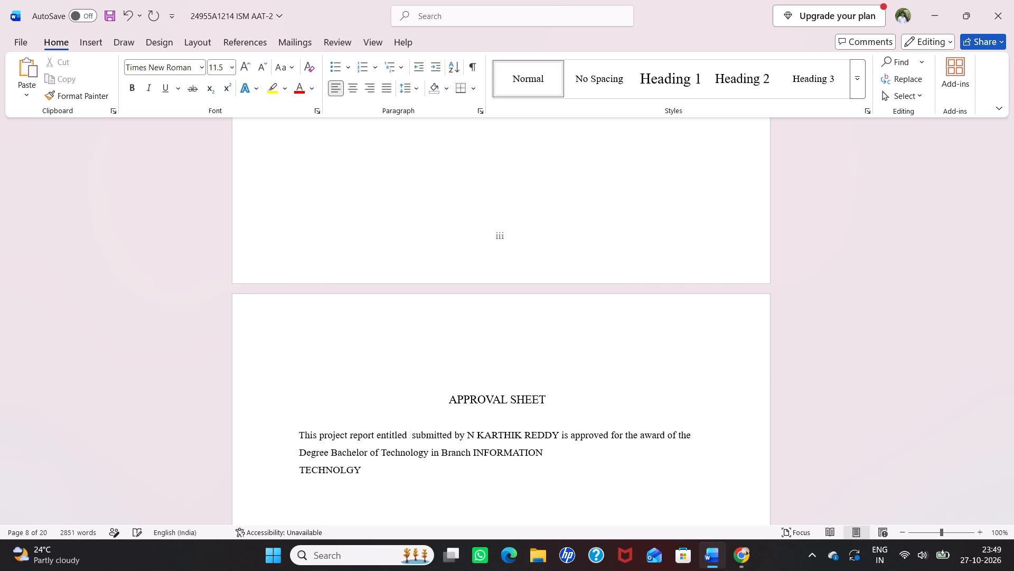
key(ctrl+v)
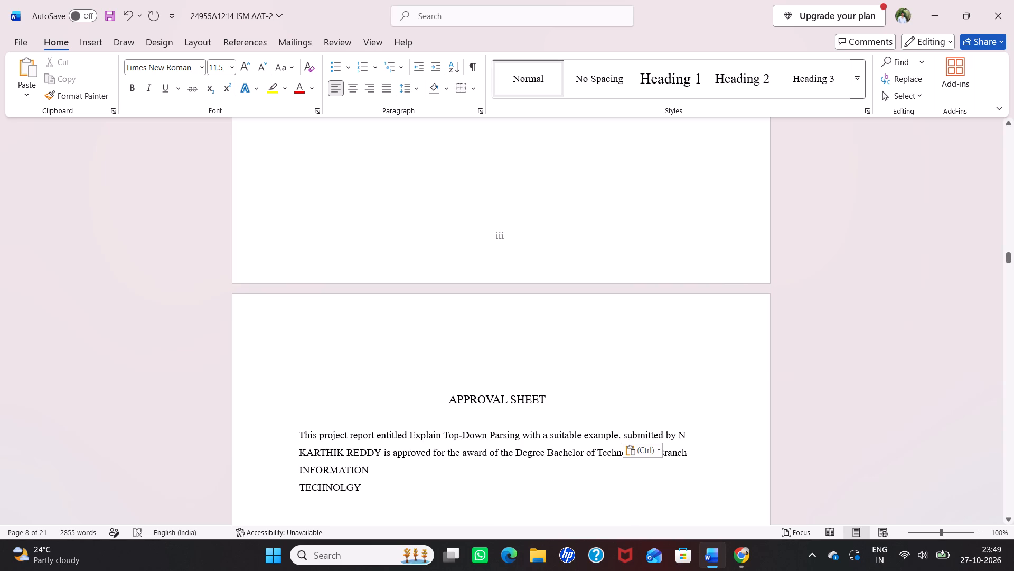
key(BackSpace)
Join "TECHNOLGY" onto the line ending with "INFORMATION" in the APPROVAL SHEET paragraph.
scroll(613, 460, down, 1)
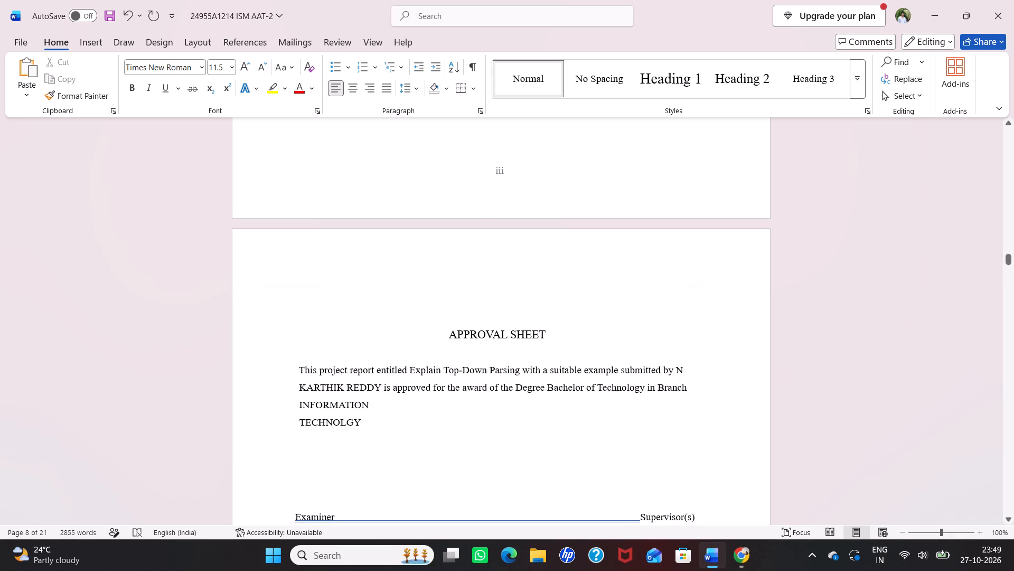
click(297, 424)
key(BackSpace)
key(BackSpace)
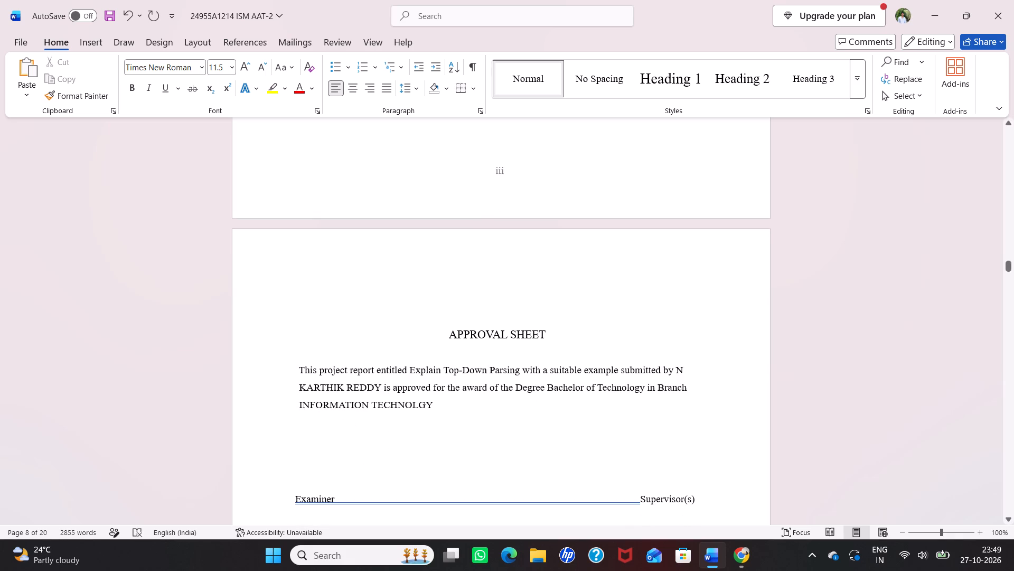
Insert three blank lines above the "Examiner" and "Supervisor(s)" signature line in the APPROVAL SHEET section.
click(383, 467)
key(Return)
key(Return)
key(Return)
Change the day in the APPROVAL SHEET's date to 26.
scroll(383, 467, down, 2)
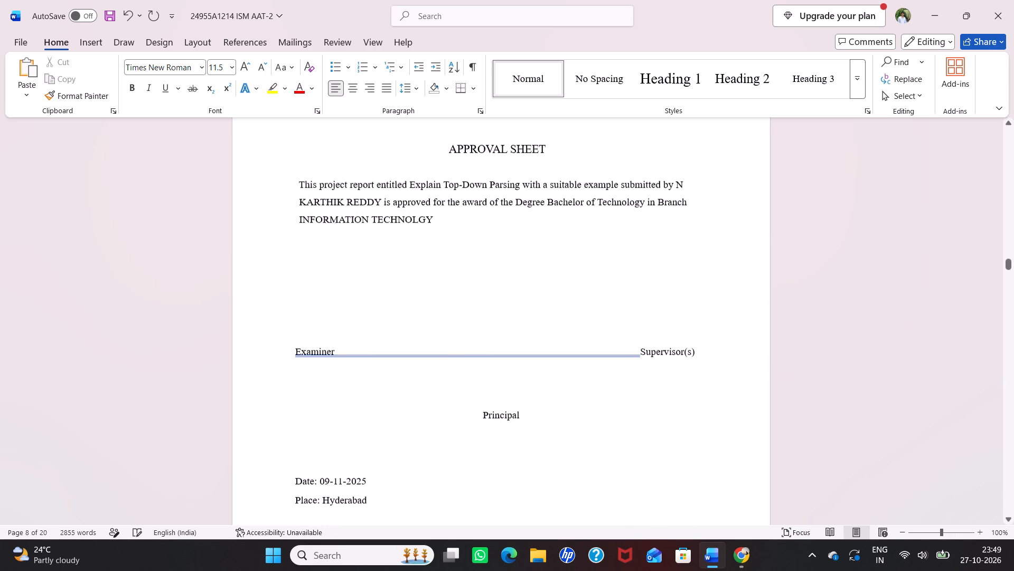
scroll(383, 467, down, 1)
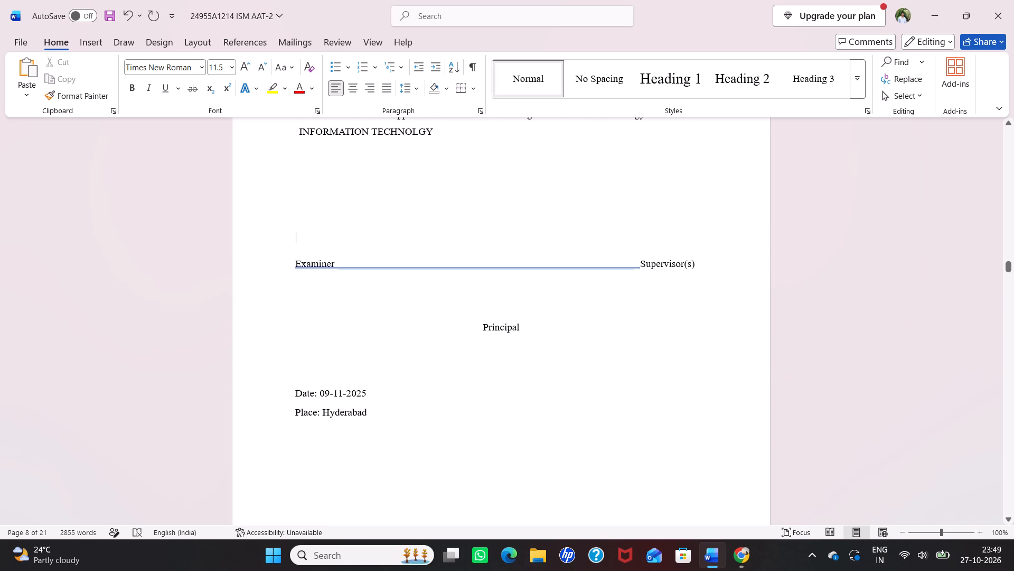
click(328, 398)
key(BackSpace)
key(BackSpace)
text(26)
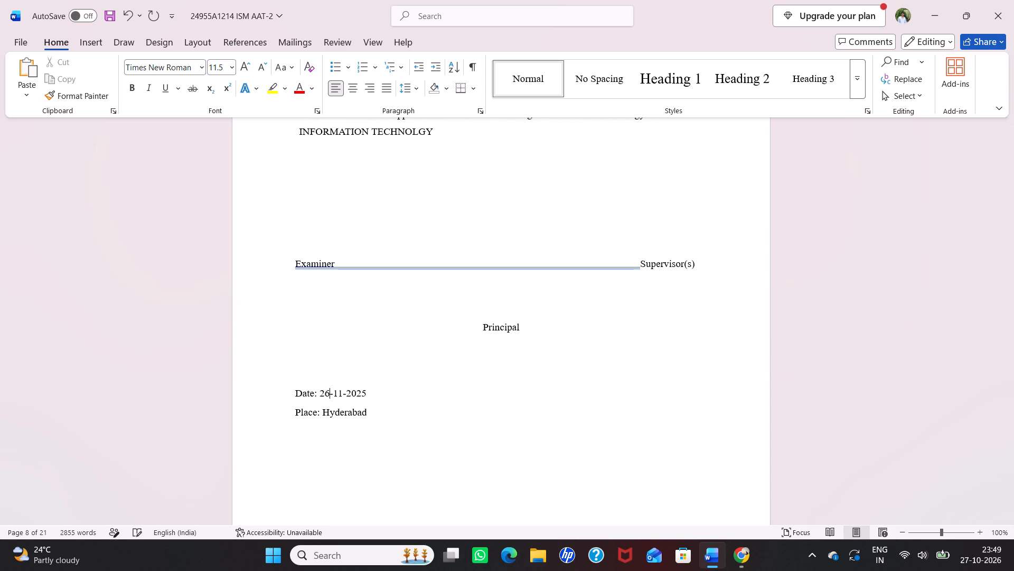
Change the month and year of the date above "Place: Hyderabad" on the Examiner signature page, making it 26-10-2026.
click(340, 394)
key(BackSpace)
key(Right)
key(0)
key(Right)
key(Right)
key(Right)
key(Right)
key(Right)
key(BackSpace)
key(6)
Set the date under Supervisor on the Certificate page to 26-10-2026.
scroll(340, 394, up, 4)
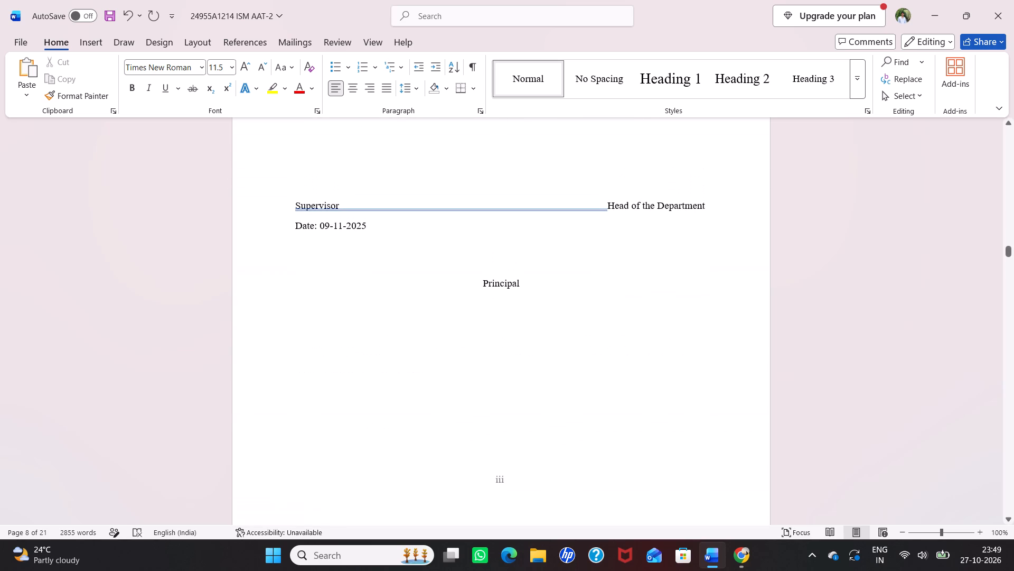
click(328, 227)
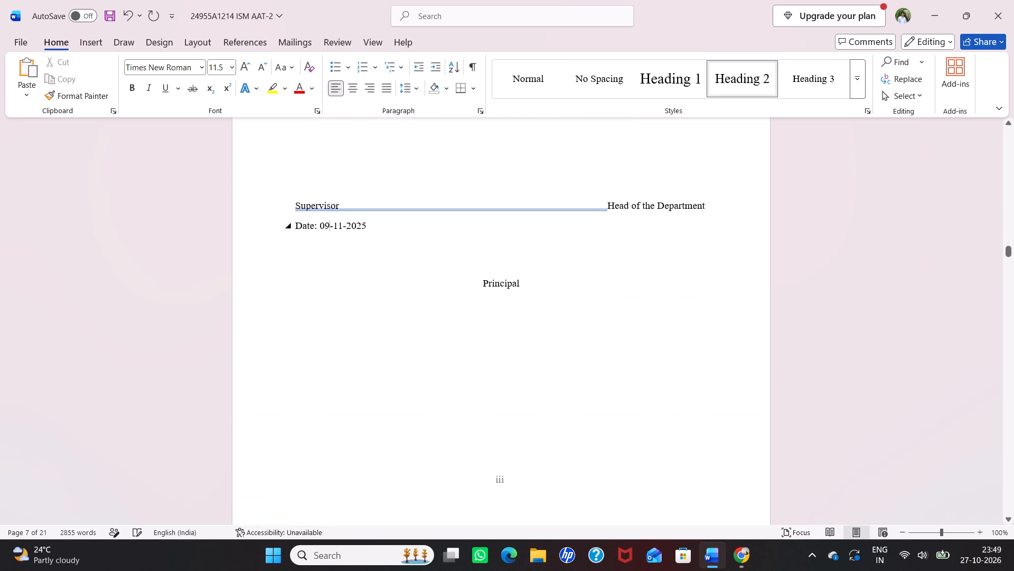
key(BackSpace)
key(BackSpace)
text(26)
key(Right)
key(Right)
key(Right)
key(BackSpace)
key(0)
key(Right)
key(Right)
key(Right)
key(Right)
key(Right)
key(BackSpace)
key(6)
Set the date below "Place: Hyderabad" on the Declaration page to 26-10-2026.
scroll(328, 227, up, 4)
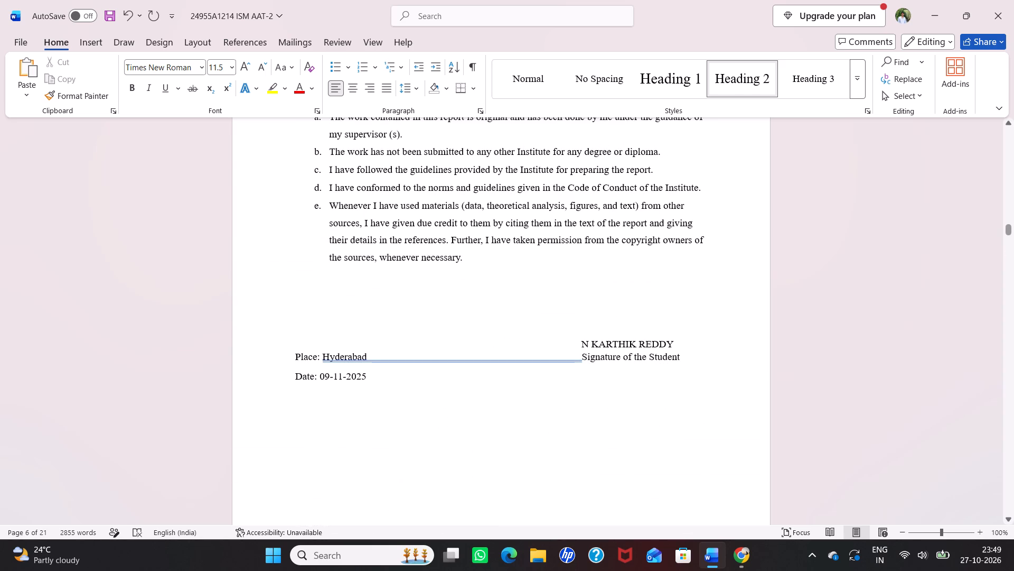
click(331, 373)
key(BackSpace)
key(BackSpace)
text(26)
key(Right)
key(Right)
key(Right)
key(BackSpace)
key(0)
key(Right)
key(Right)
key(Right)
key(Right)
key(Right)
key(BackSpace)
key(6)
scroll(329, 379, up, 1)
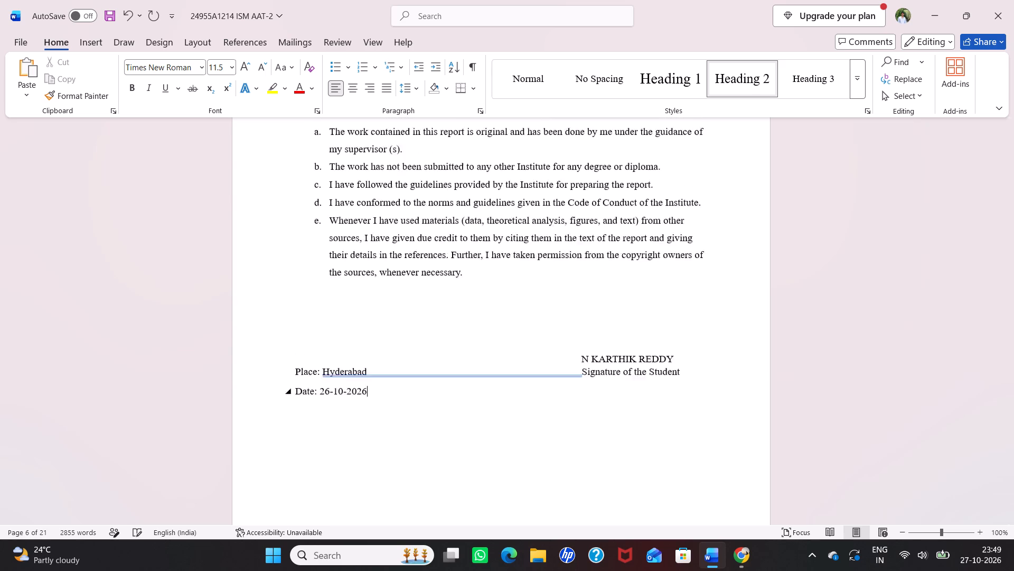
Replace the title "Insider Threat Investigation" on the Complex Engineering Problem page with the copied question "Explain Top-Down Parsing with a suitable example.", pasted as text only.
scroll(329, 379, up, 5)
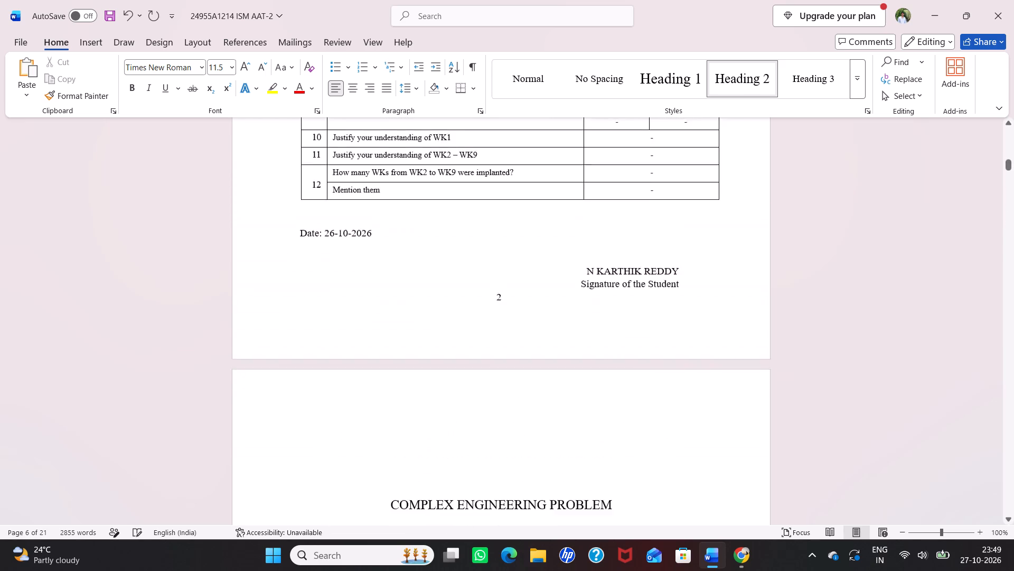
scroll(329, 379, down, 3)
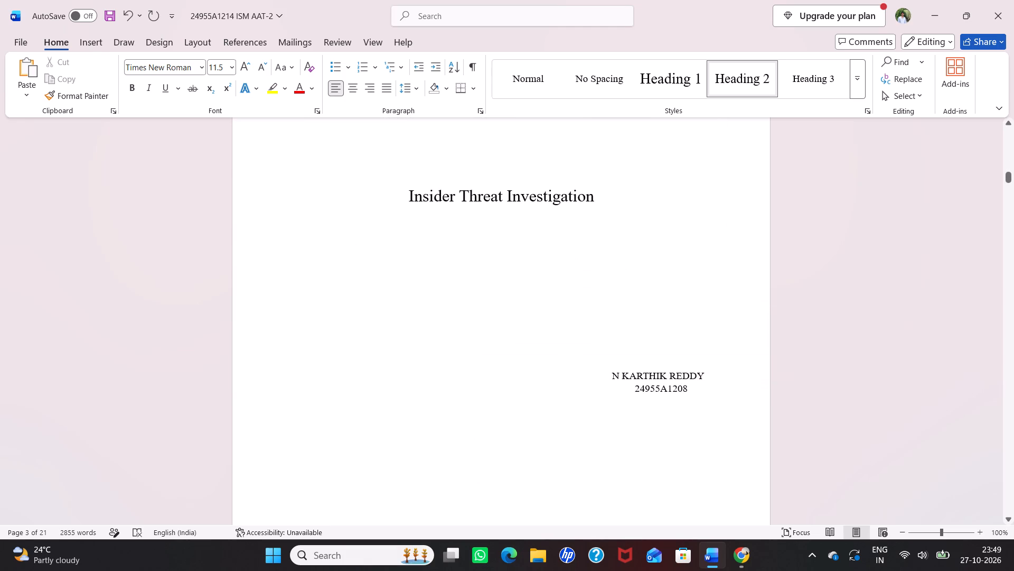
click(608, 186)
key(ctrl+BackSpace)
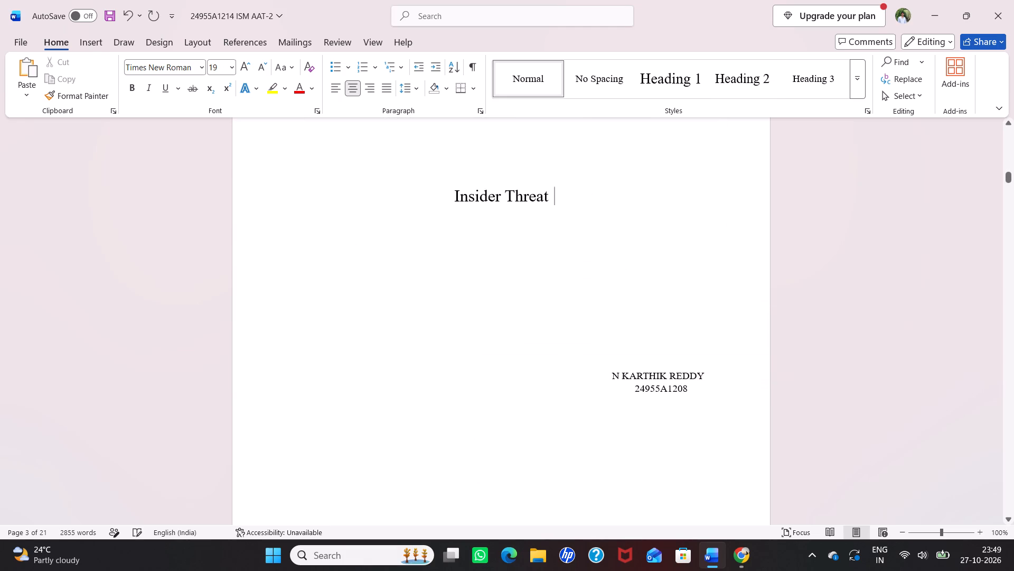
key(ctrl+BackSpace)
key(ctrl+BackSpace)
key(ctrl+v)
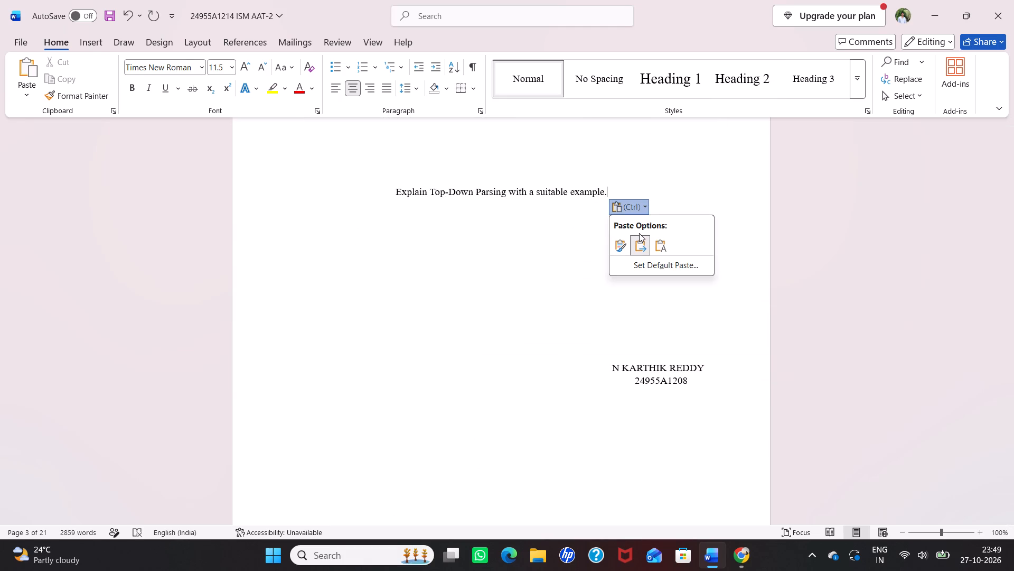
click(654, 239)
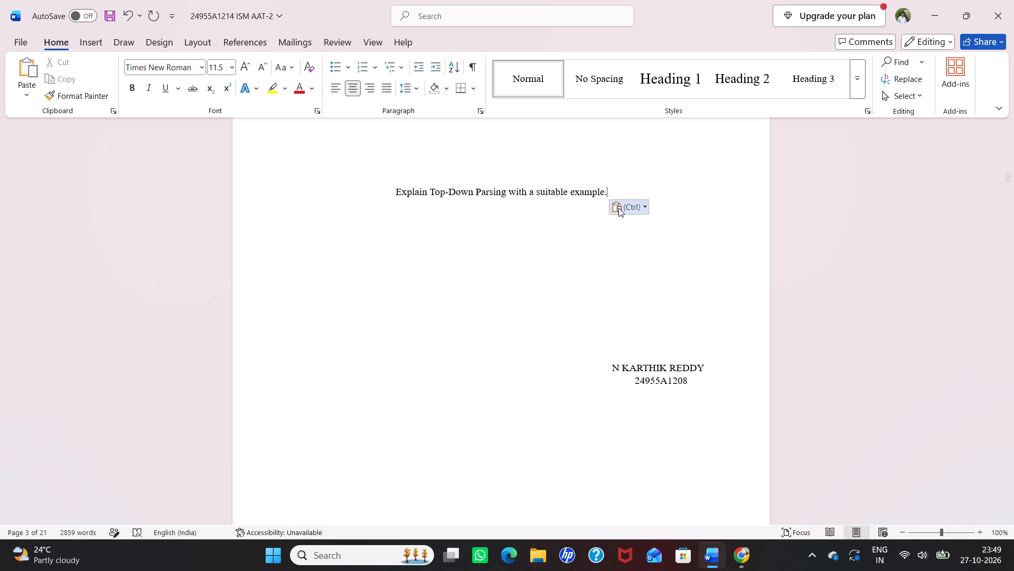
click(618, 205)
click(660, 245)
Make the pasted title bold and all uppercase, and delete its closing full stop.
drag(613, 189, 397, 191)
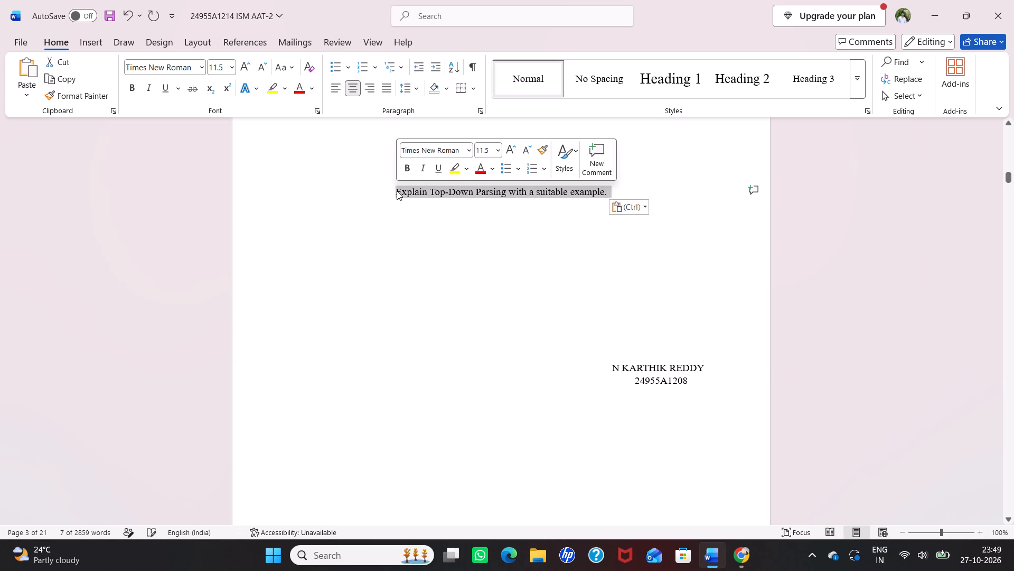
click(405, 168)
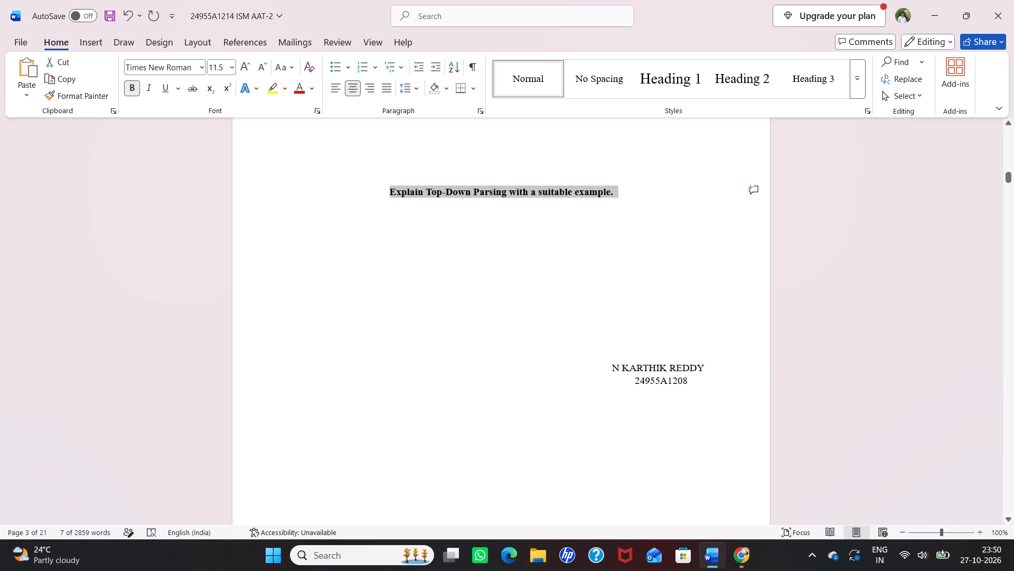
key(shift+F3)
click(653, 190)
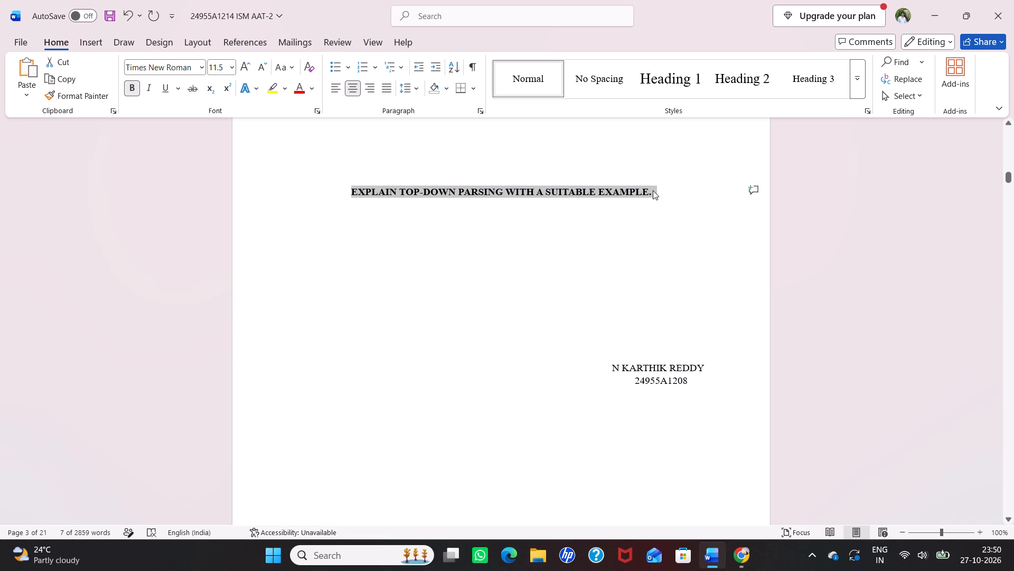
key(BackSpace)
Delete empty lines on the blank page before the "A Project Report submitted in" page.
scroll(614, 306, up, 3)
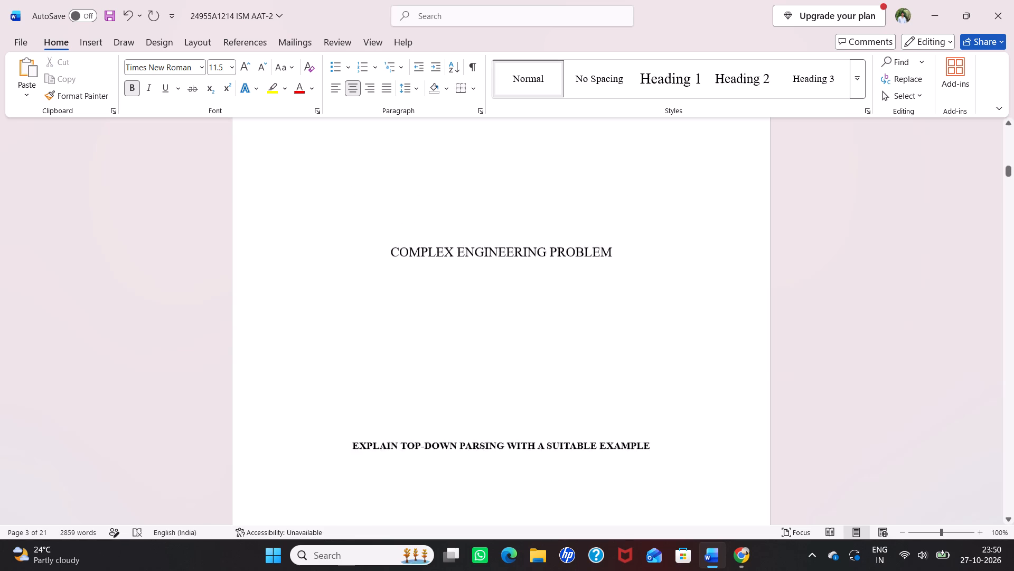
scroll(614, 306, down, 8)
scroll(614, 306, up, 4)
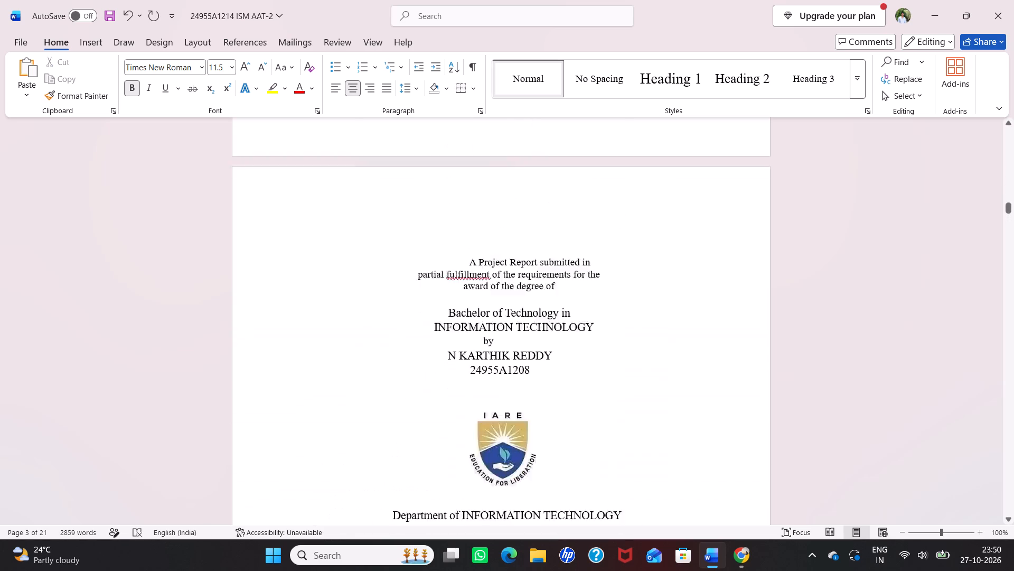
scroll(614, 306, up, 8)
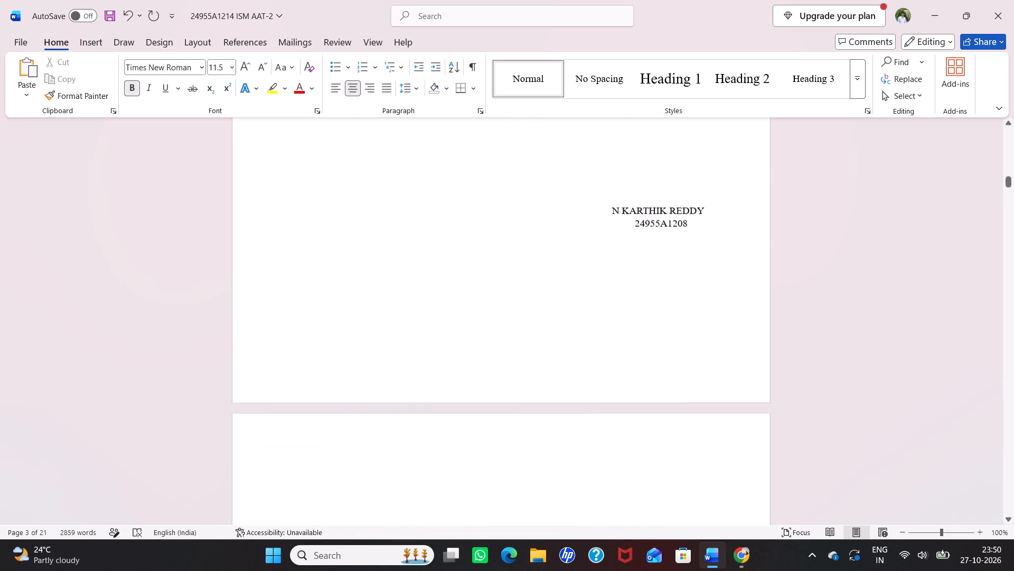
scroll(538, 444, down, 5)
click(495, 371)
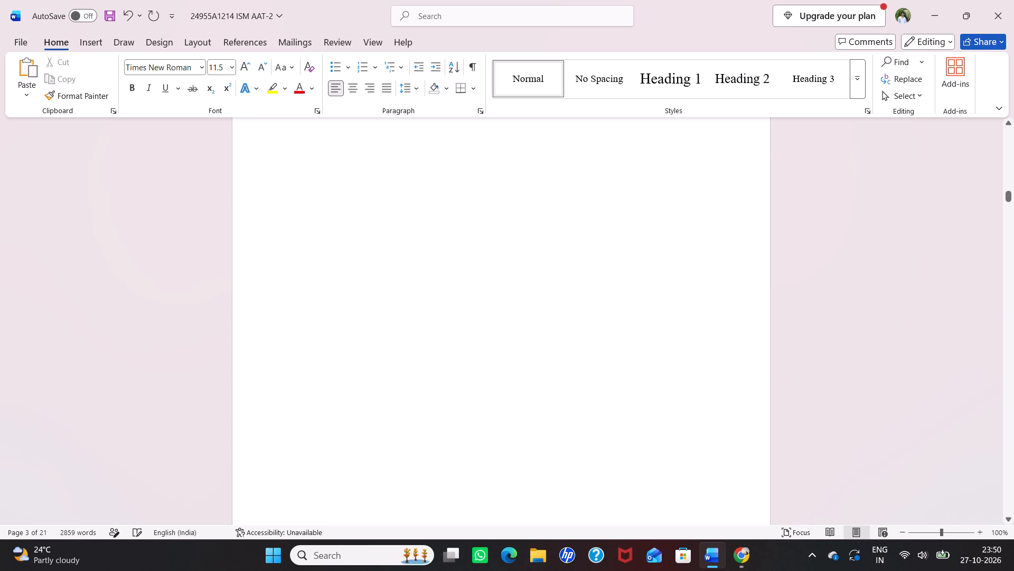
key(ctrl+BackSpace)
key(ctrl+BackSpace)
key(ctrl+BackSpace)
scroll(495, 371, up, 3)
scroll(495, 371, down, 5)
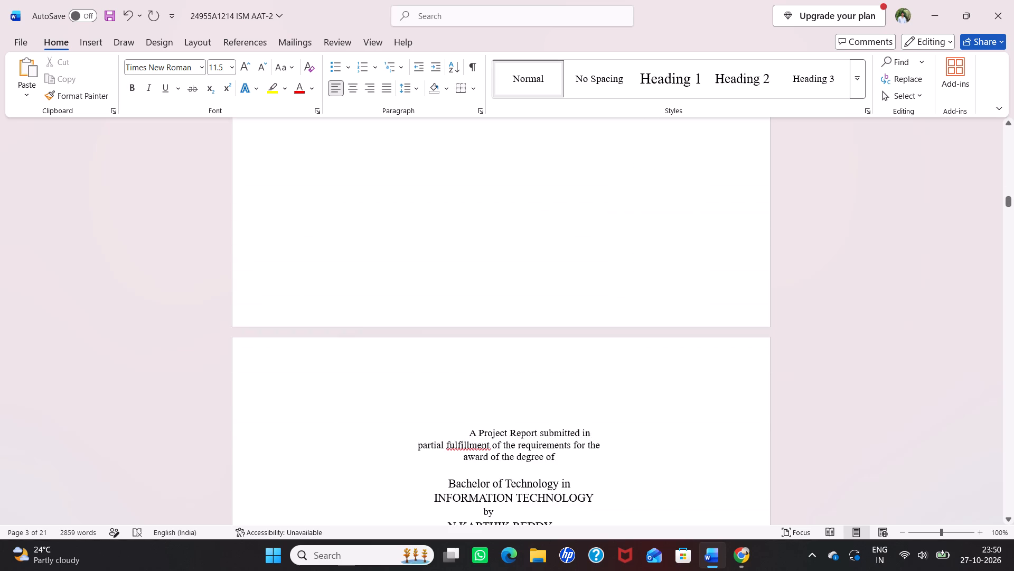
Replace the indent before "A Project Report submitted in" with eight spaces to reposition the line.
scroll(495, 371, down, 5)
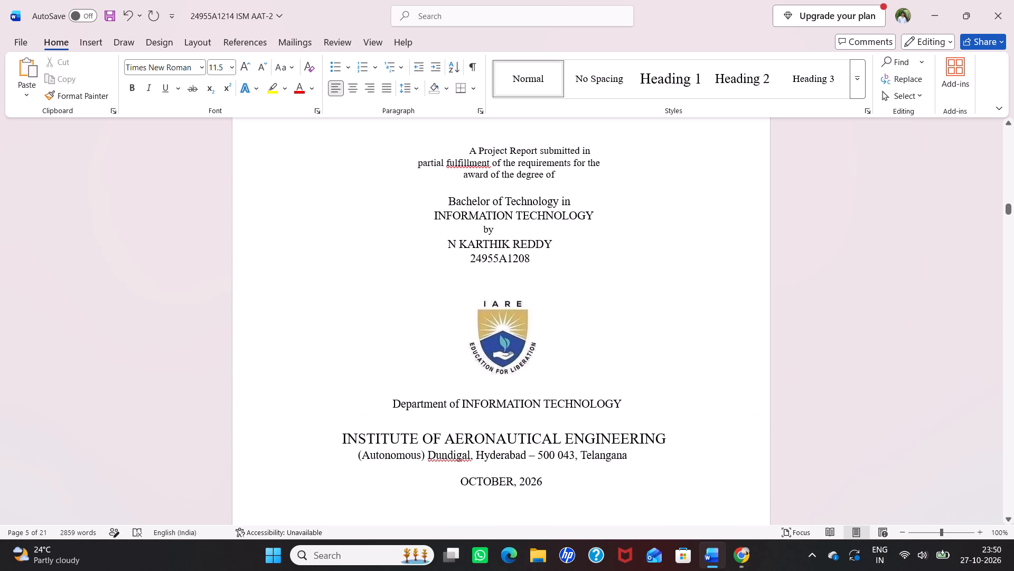
click(467, 148)
key(BackSpace)
key(BackSpace)
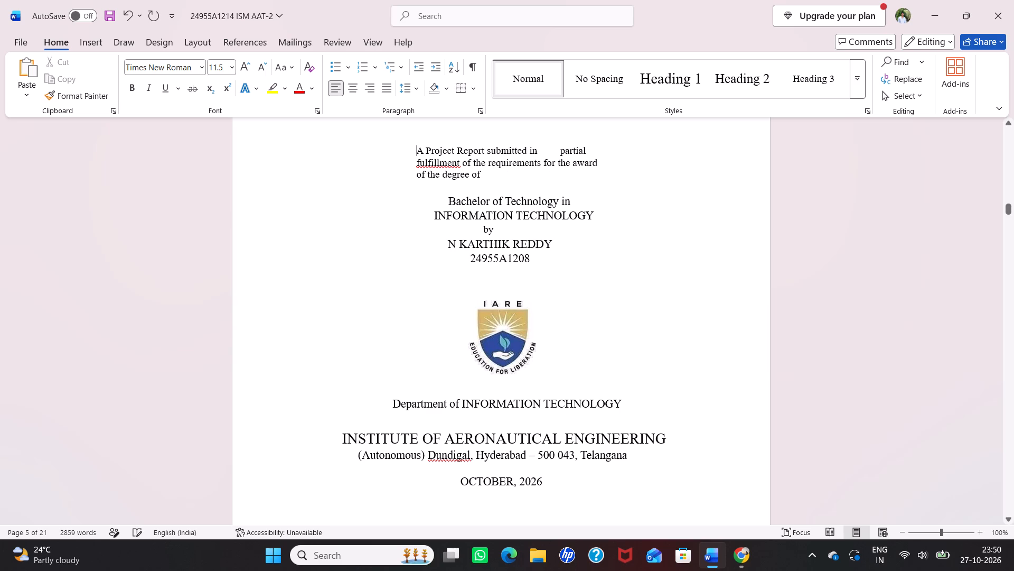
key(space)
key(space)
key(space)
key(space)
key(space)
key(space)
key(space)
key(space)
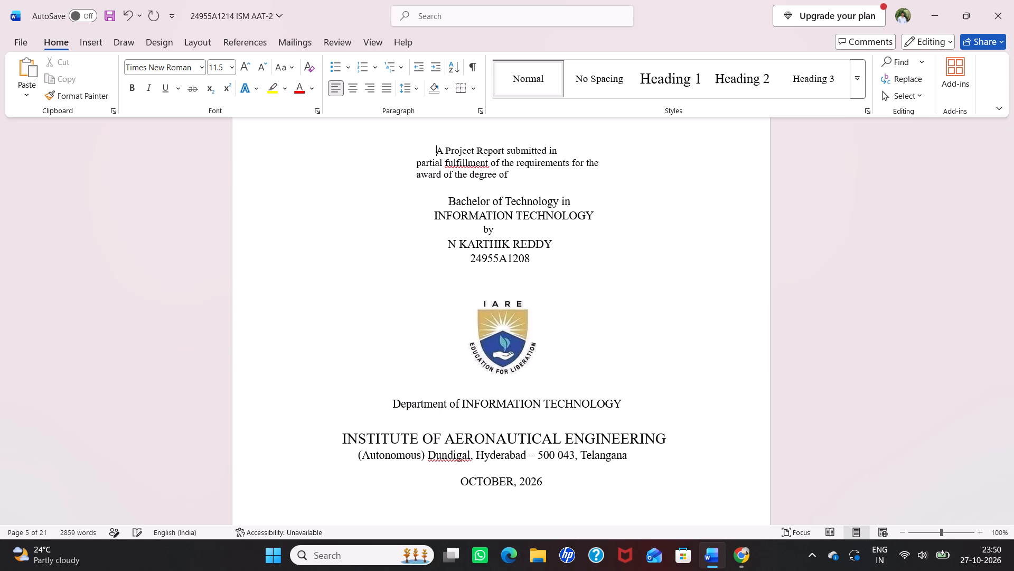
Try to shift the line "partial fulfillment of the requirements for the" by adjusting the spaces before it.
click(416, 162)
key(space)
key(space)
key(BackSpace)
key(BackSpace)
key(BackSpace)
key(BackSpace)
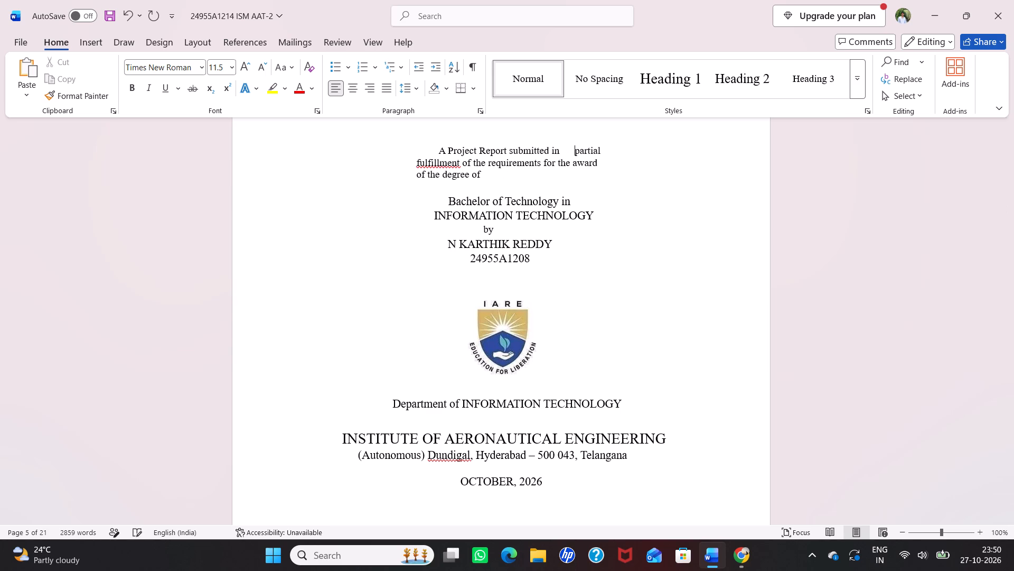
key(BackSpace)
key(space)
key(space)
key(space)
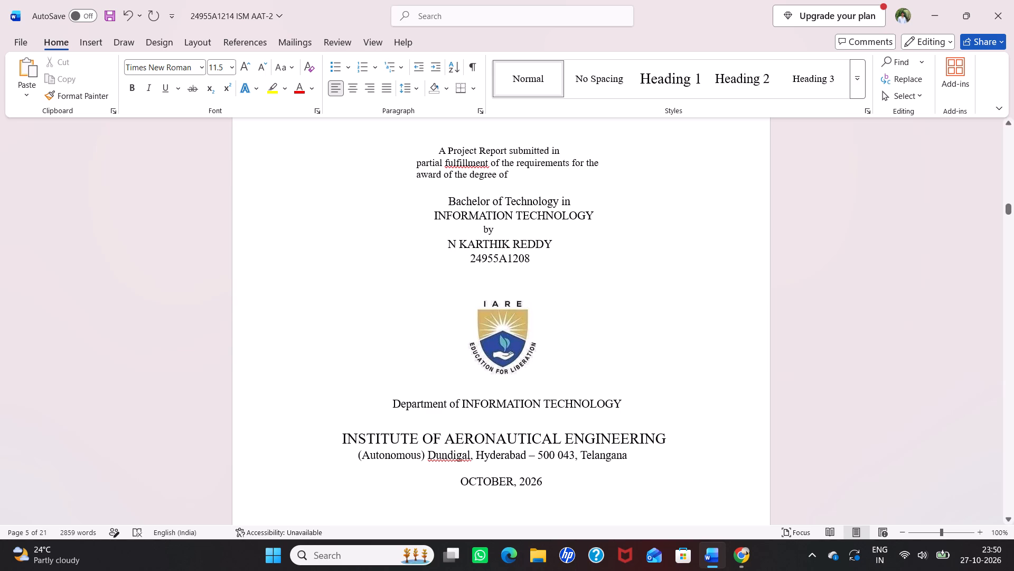
Shift the third line of the project report statement by adding spaces after its first letter, retyping the word as "Award".
click(417, 174)
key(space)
key(Right)
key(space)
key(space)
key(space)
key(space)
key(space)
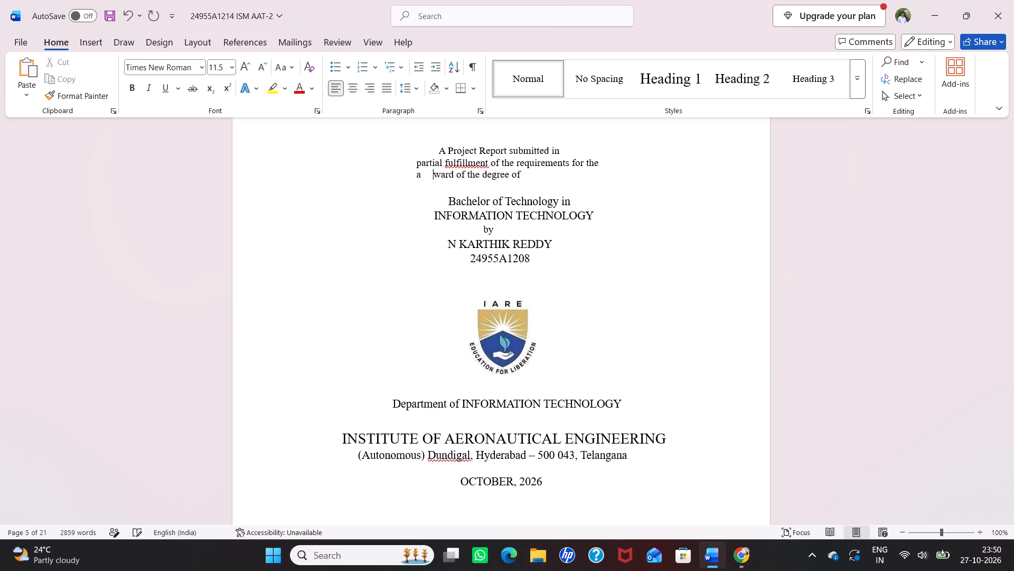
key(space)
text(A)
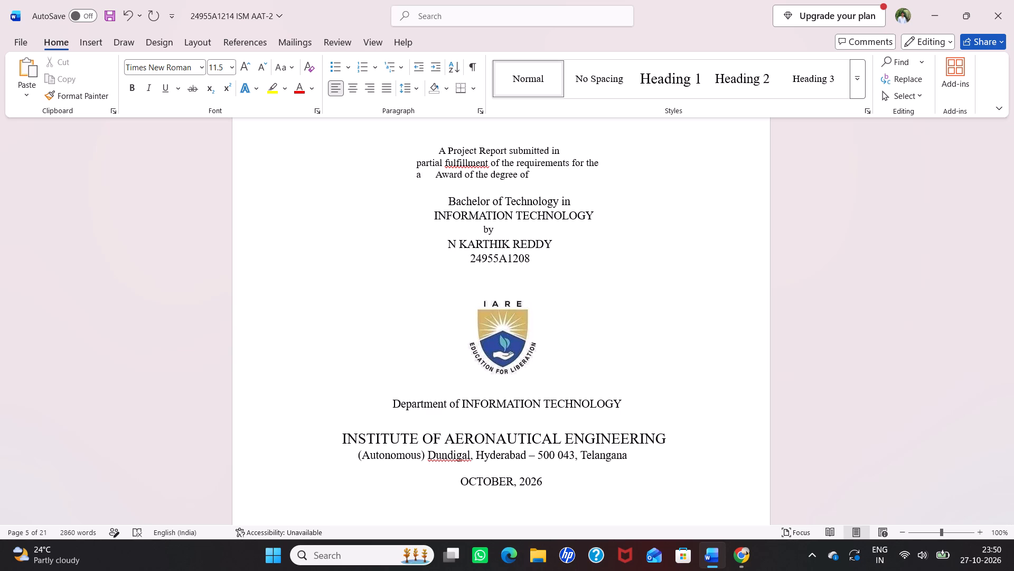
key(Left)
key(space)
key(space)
Review the following front pages from the project report page through the Declaration and Approval Sheet to the Acknowledgement.
scroll(418, 190, down, 2)
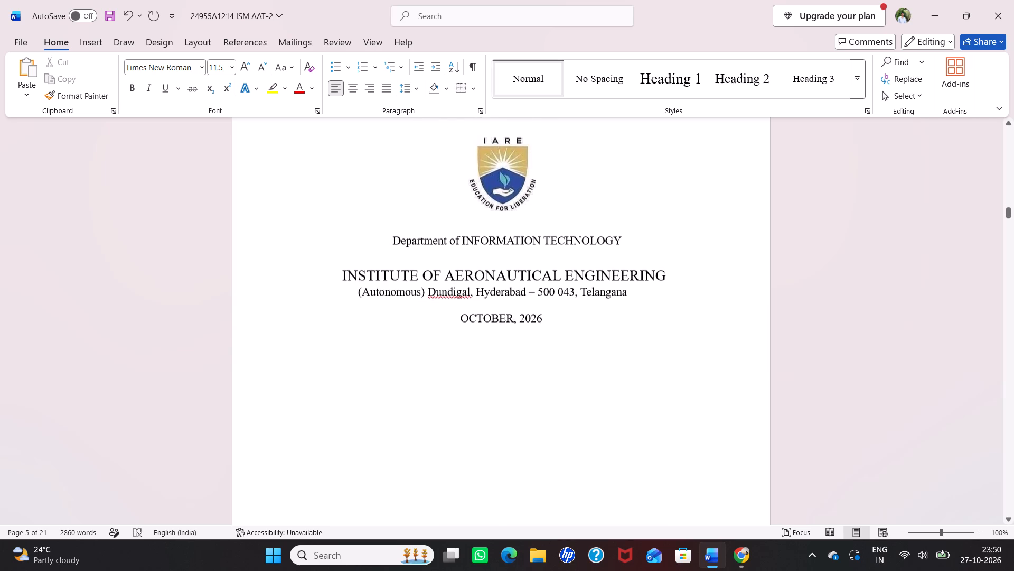
scroll(418, 190, down, 6)
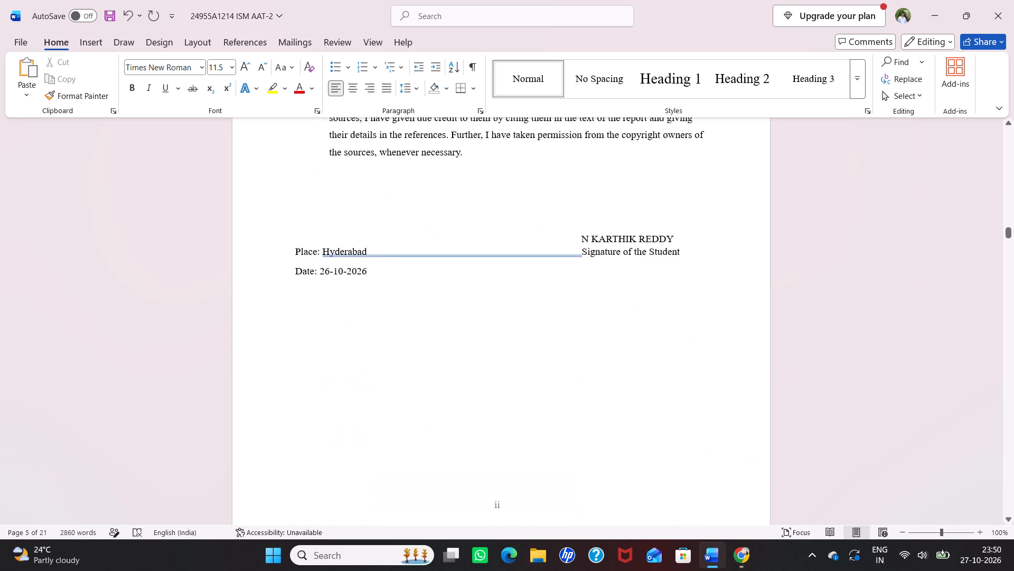
scroll(418, 190, down, 7)
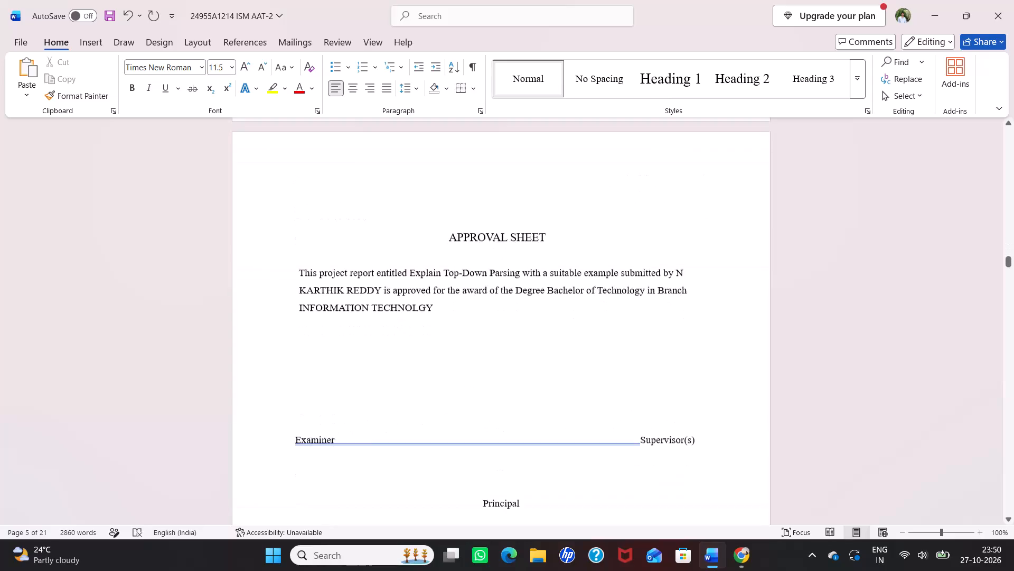
scroll(418, 190, down, 2)
scroll(457, 297, down, 1)
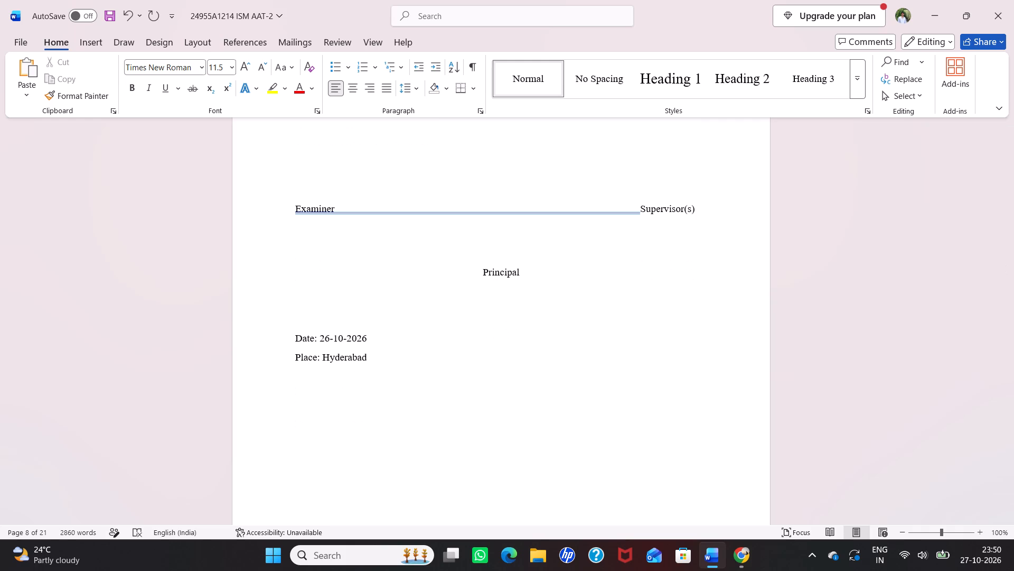
scroll(457, 297, down, 5)
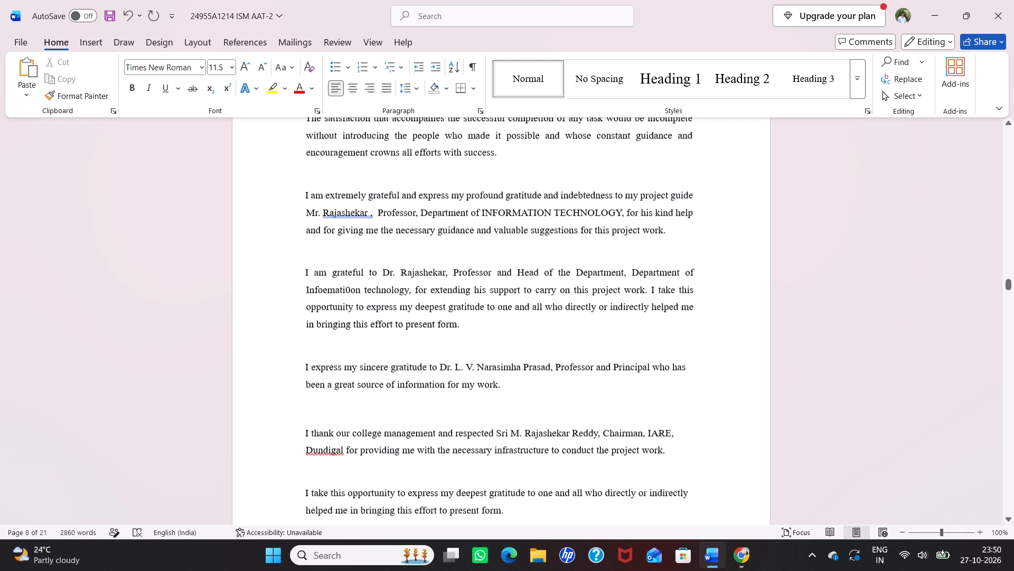
scroll(457, 297, down, 1)
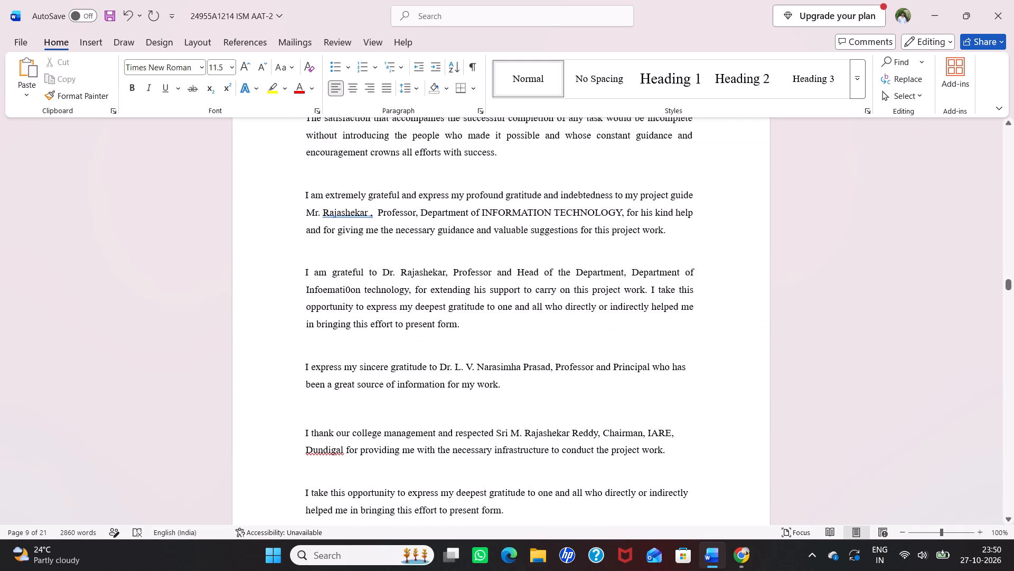
scroll(371, 225, up, 1)
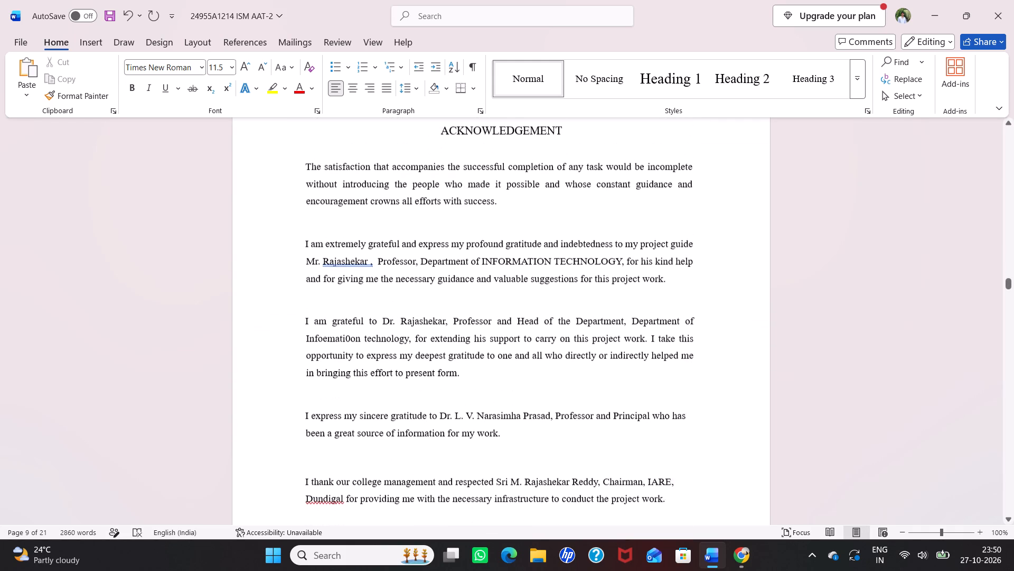
scroll(371, 225, up, 1)
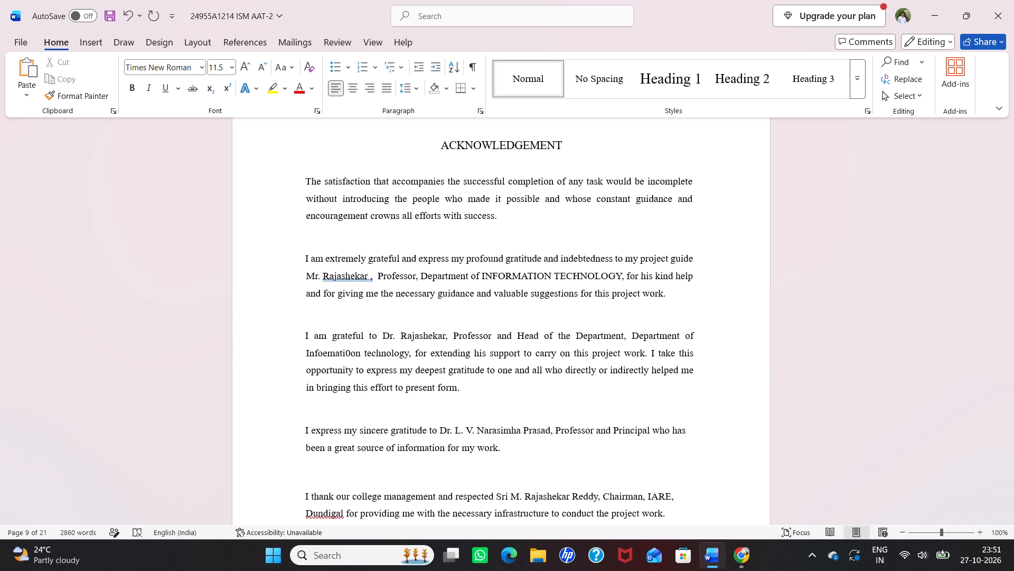
Check the AAT-II courses and assignment page in Chrome and return to Word.
key(alt+Tab)
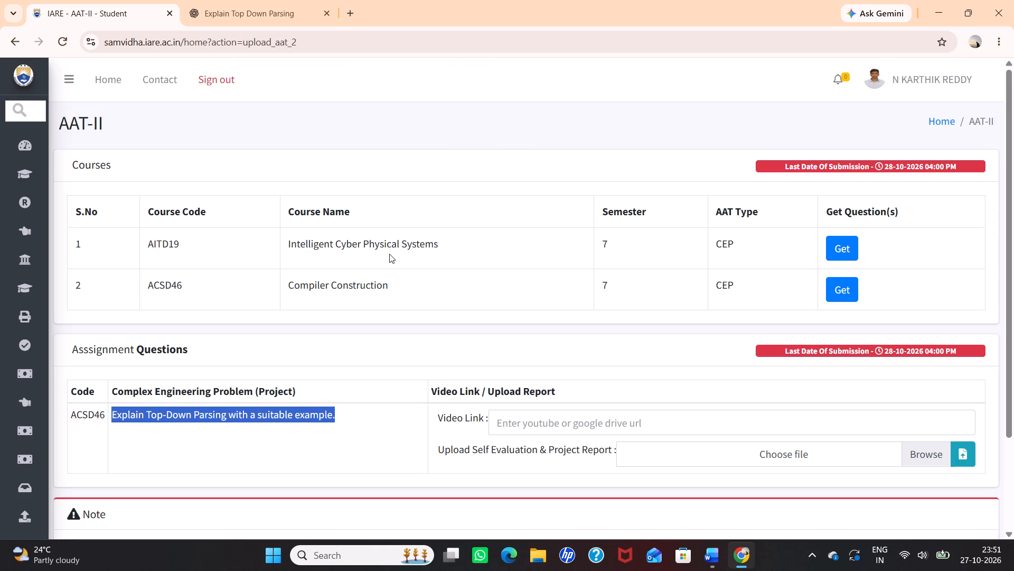
key(alt+Tab)
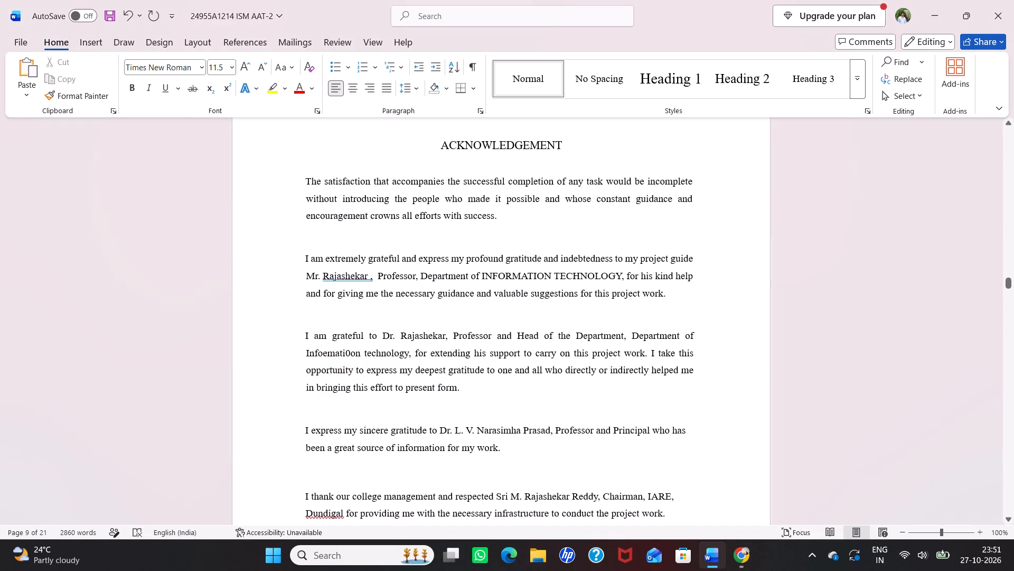
Insert blank lines before the ABSTRACT heading to move it onto the next page above its text.
scroll(438, 305, down, 4)
scroll(438, 305, up, 1)
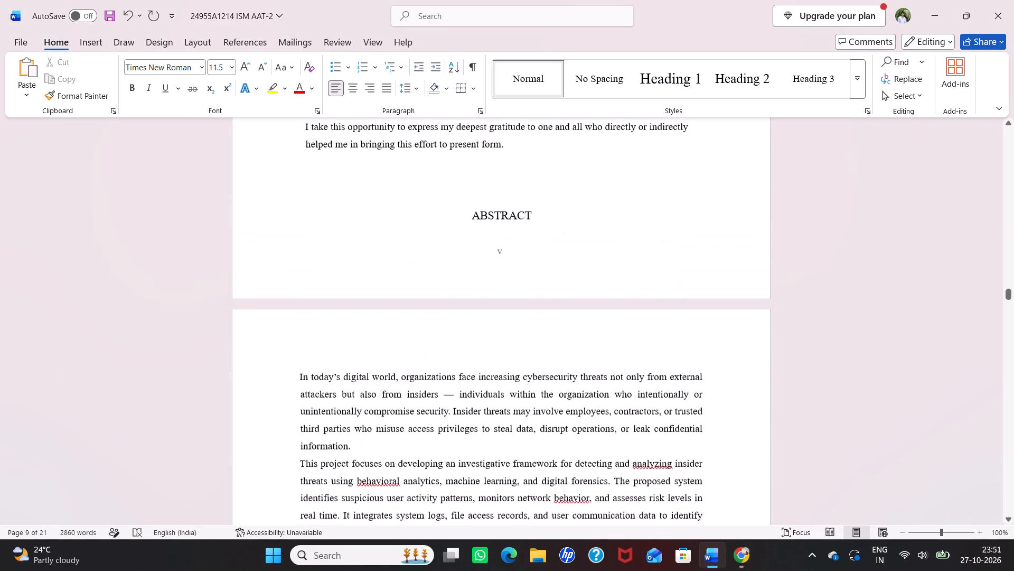
click(461, 201)
key(Return)
key(Return)
key(Return)
key(BackSpace)
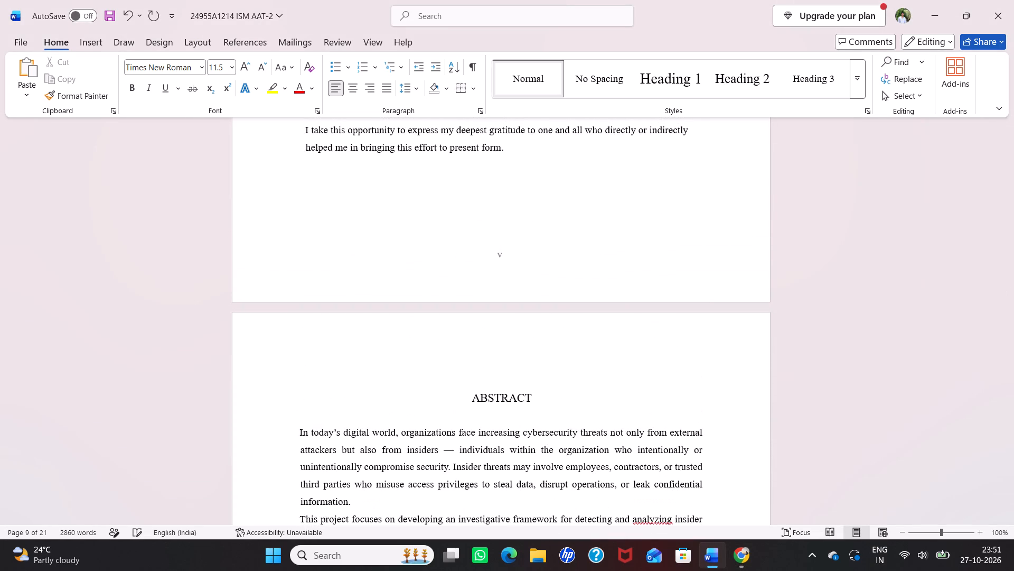
Hide the white space between pages around the contents table.
scroll(461, 201, down, 5)
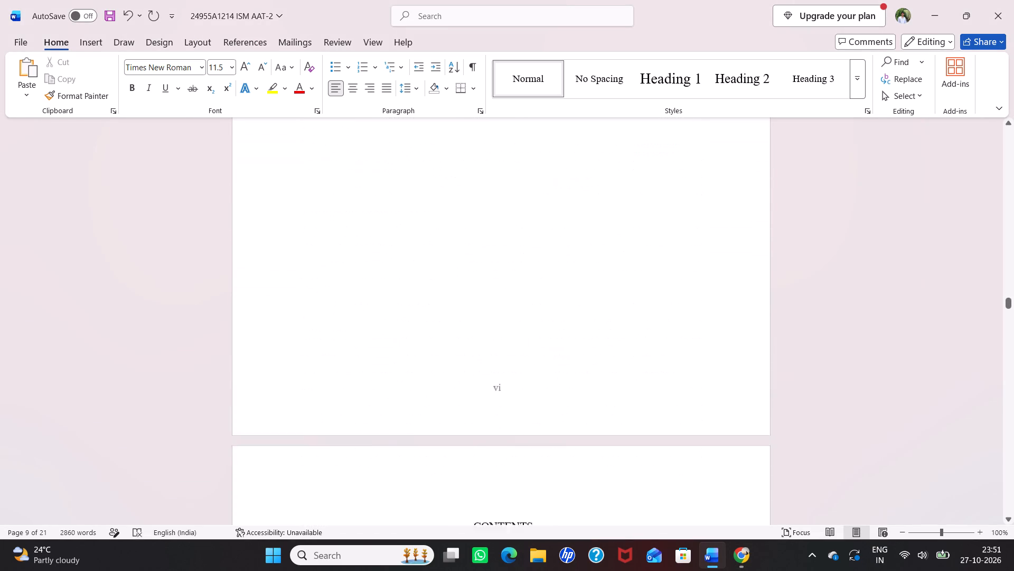
scroll(461, 201, down, 8)
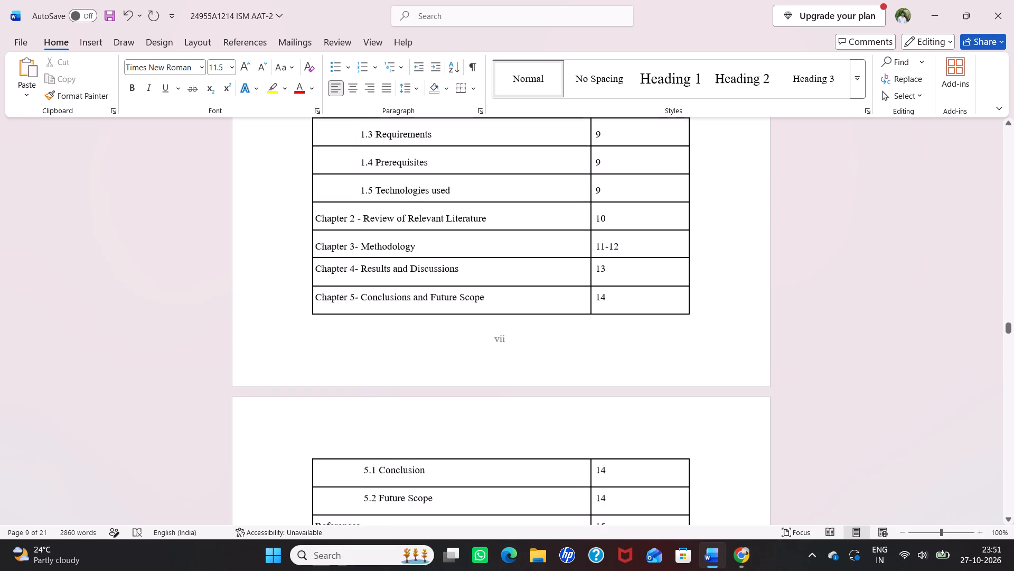
scroll(461, 201, down, 3)
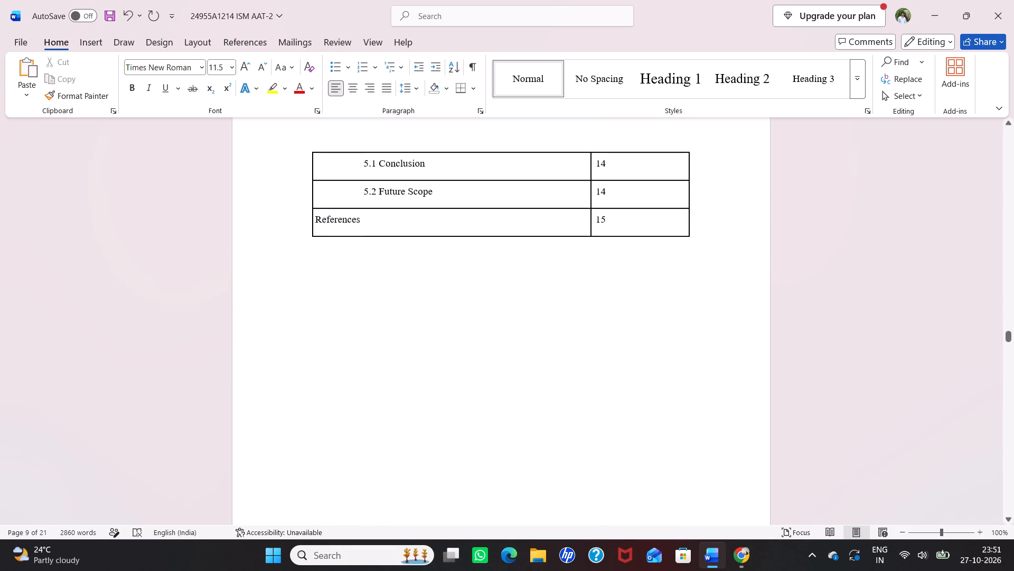
double_click(683, 210)
scroll(682, 284, down, 3)
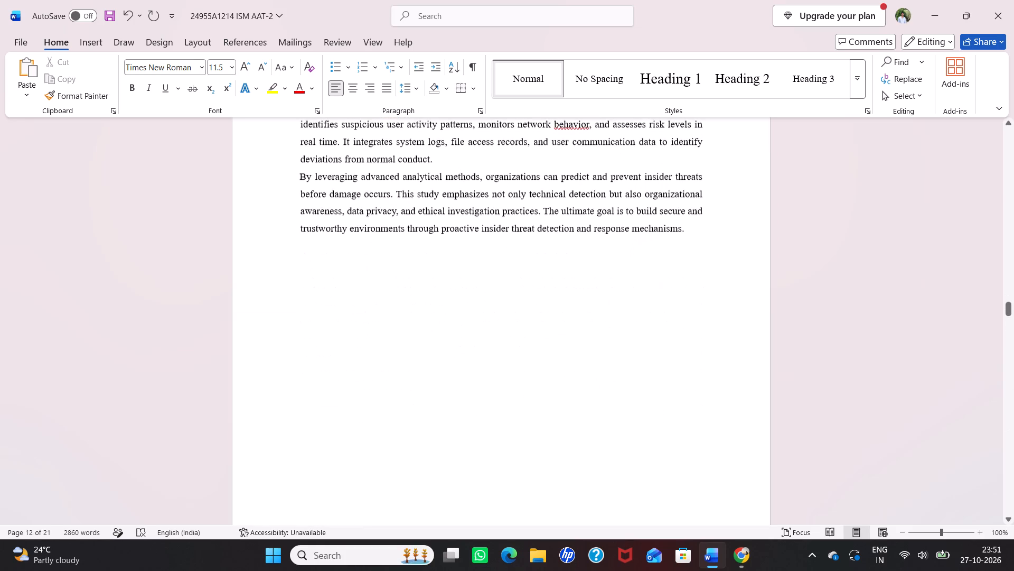
scroll(682, 284, down, 5)
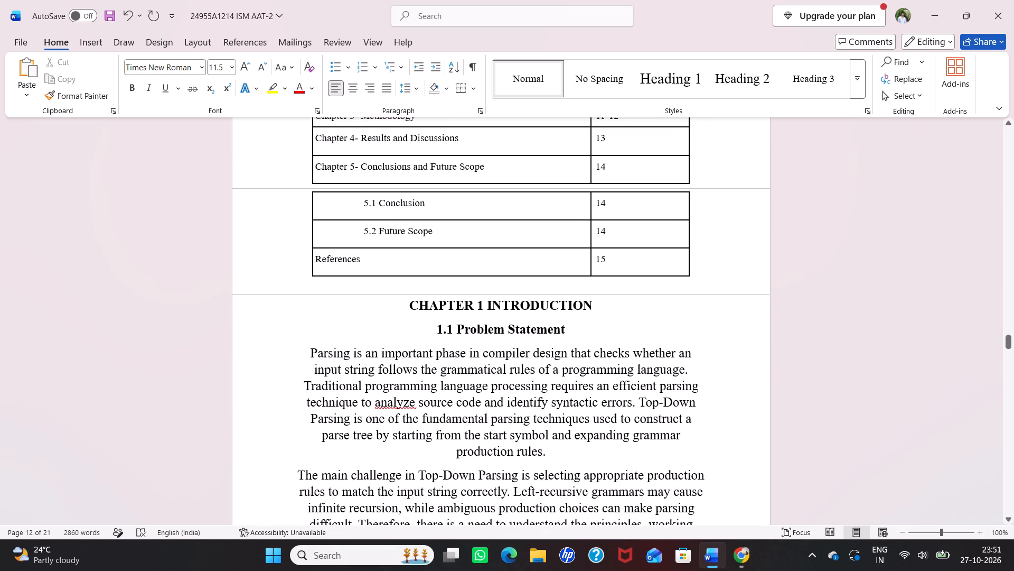
Undo the last blank-line deletion above the ABSTRACT heading.
key(ctrl+z)
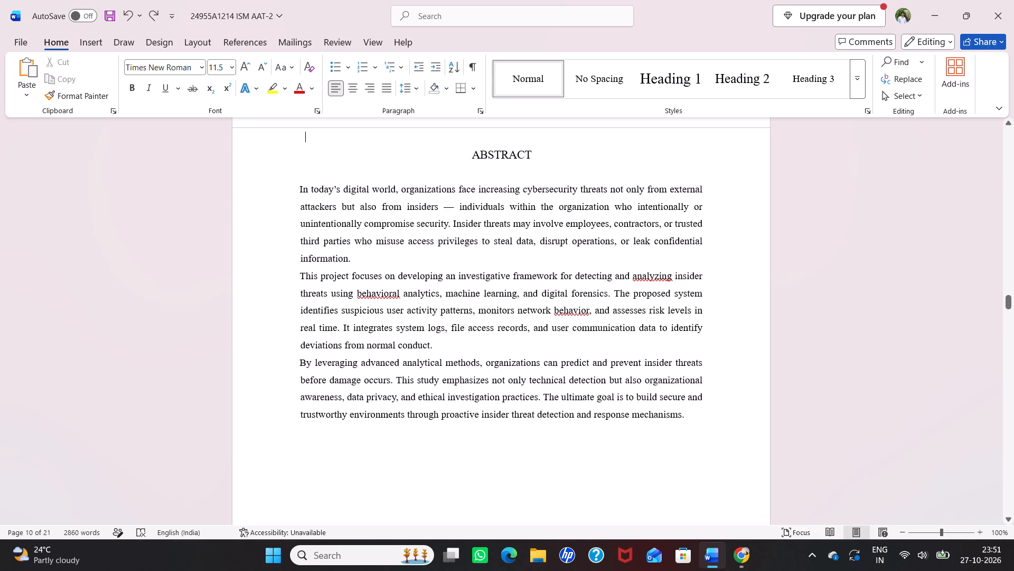
scroll(682, 284, up, 2)
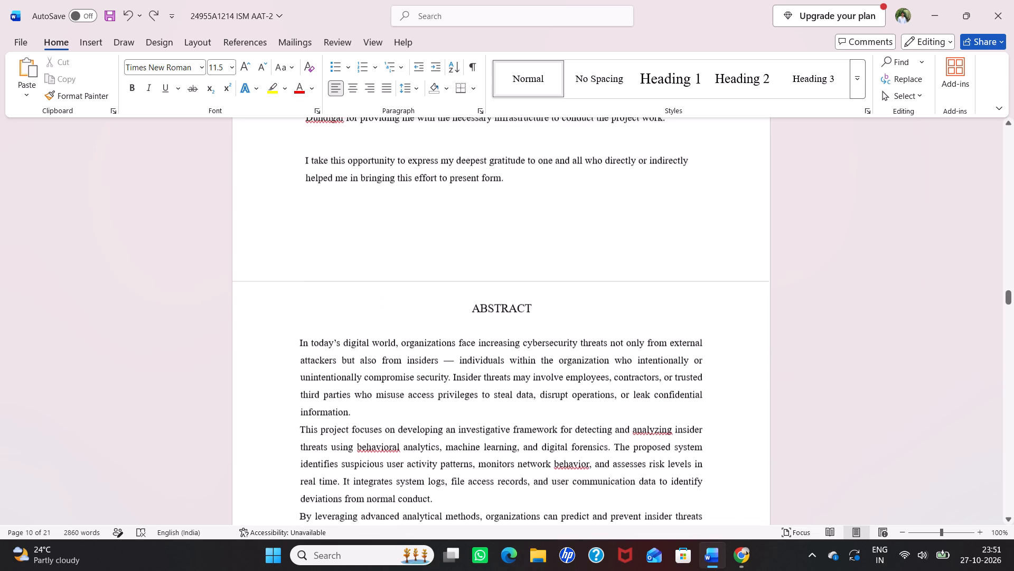
Shrink the height of the contents table so that all its rows through References fit on one page.
scroll(682, 284, down, 3)
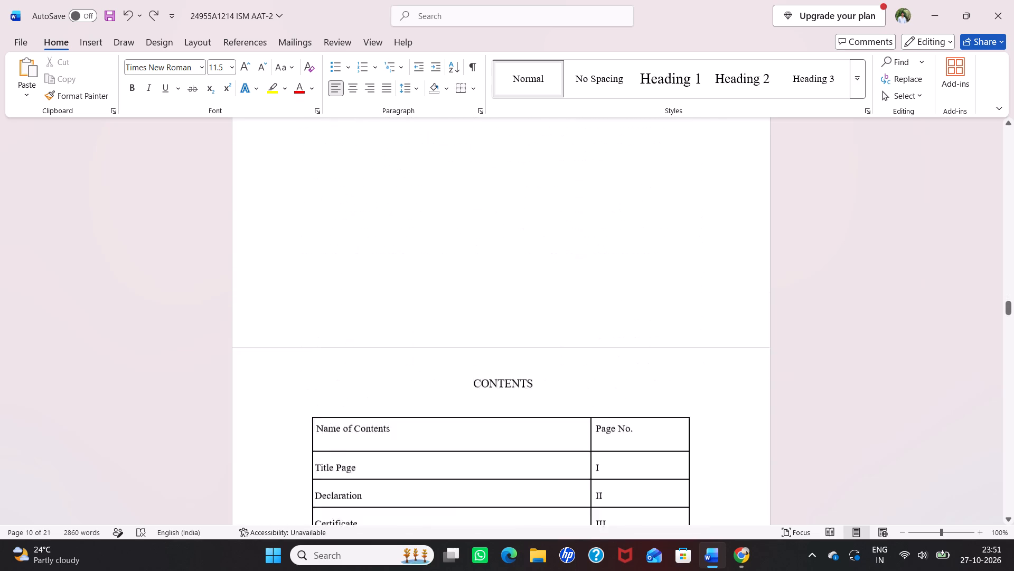
scroll(682, 284, down, 1)
scroll(682, 284, up, 1)
scroll(682, 284, down, 3)
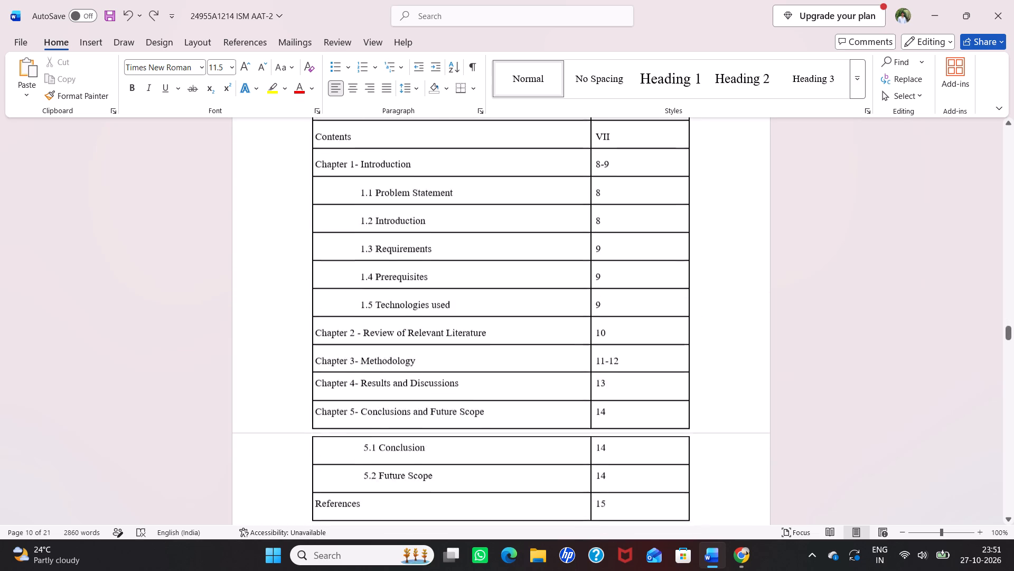
scroll(682, 284, down, 2)
click(707, 365)
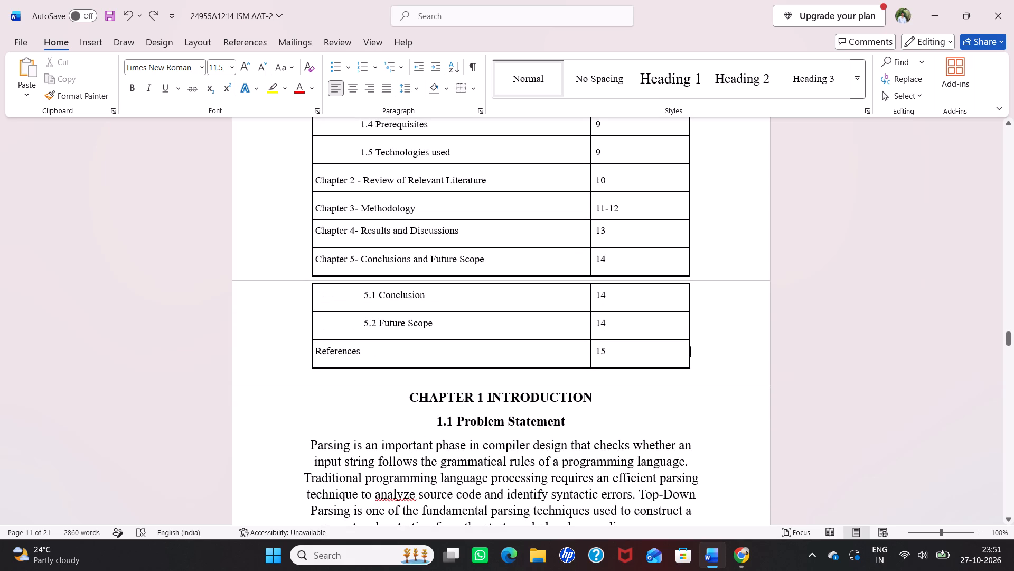
click(693, 366)
drag(693, 366, 693, 273)
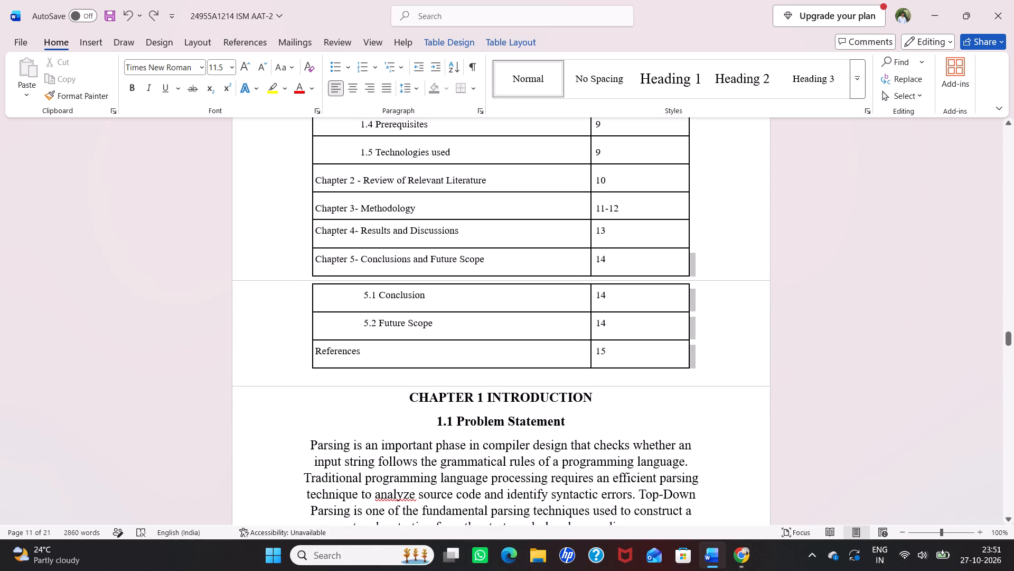
drag(693, 273, 695, 295)
click(694, 368)
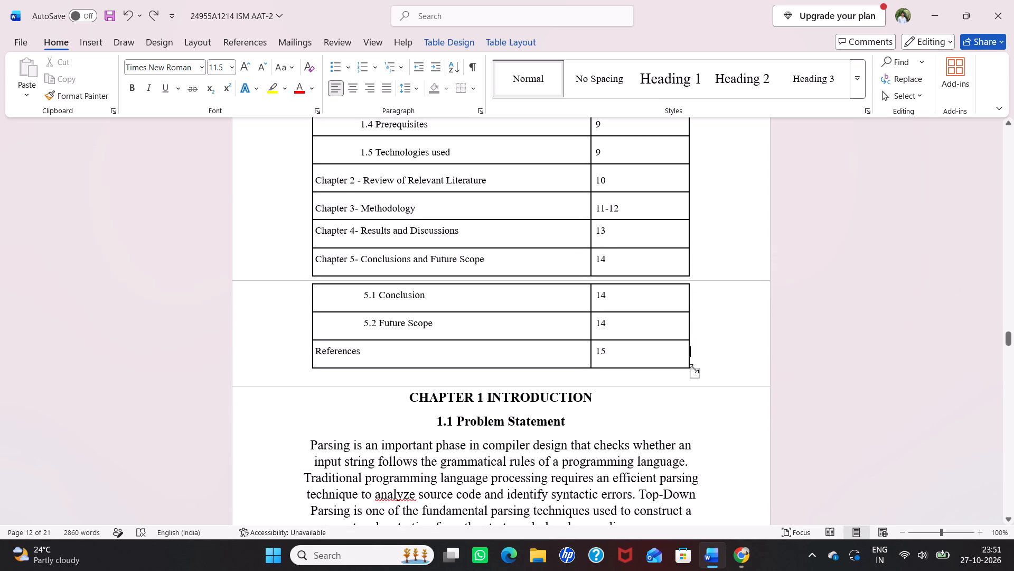
drag(694, 371, 693, 287)
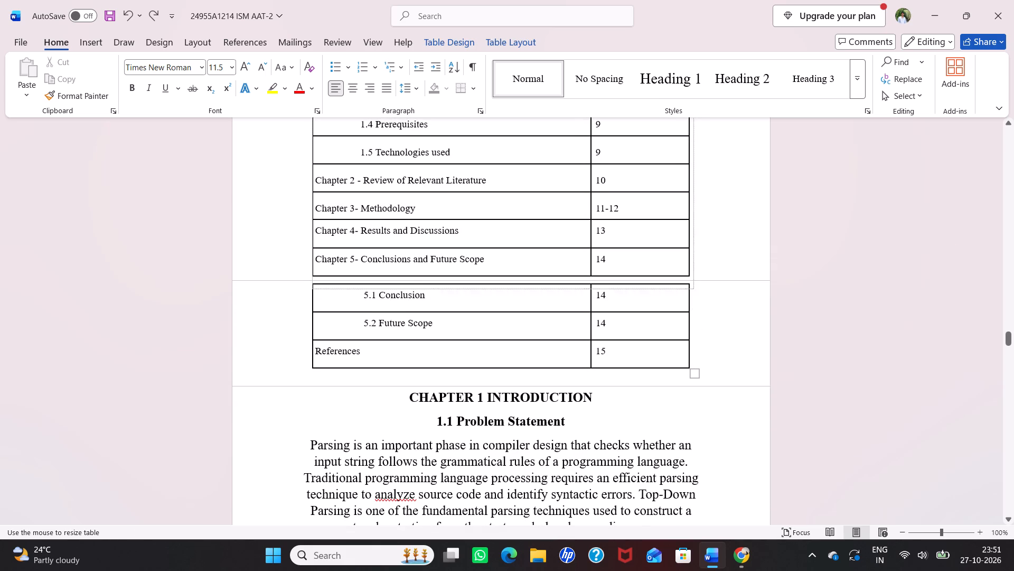
drag(693, 287, 692, 272)
drag(698, 301, 699, 273)
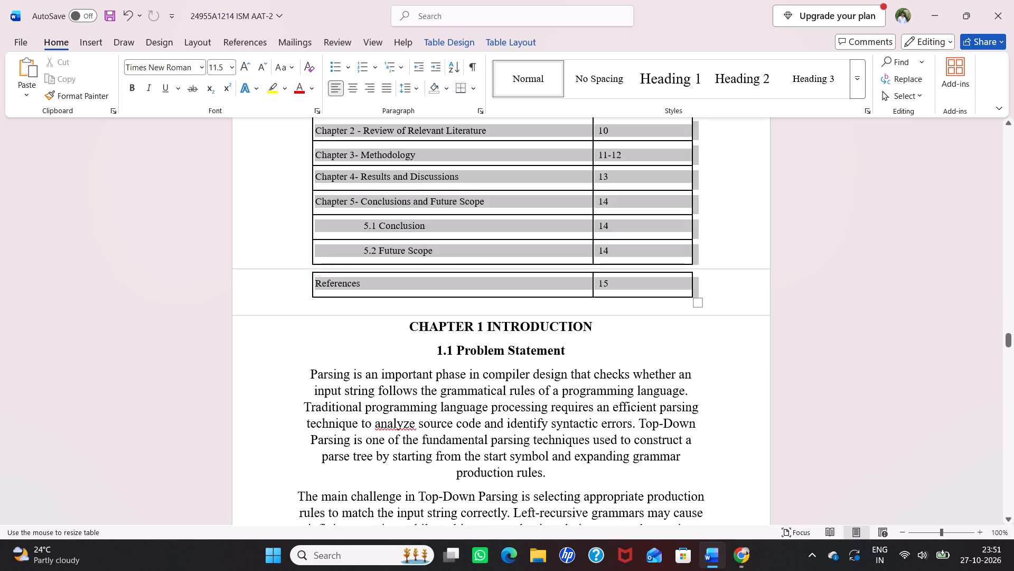
drag(699, 273, 692, 253)
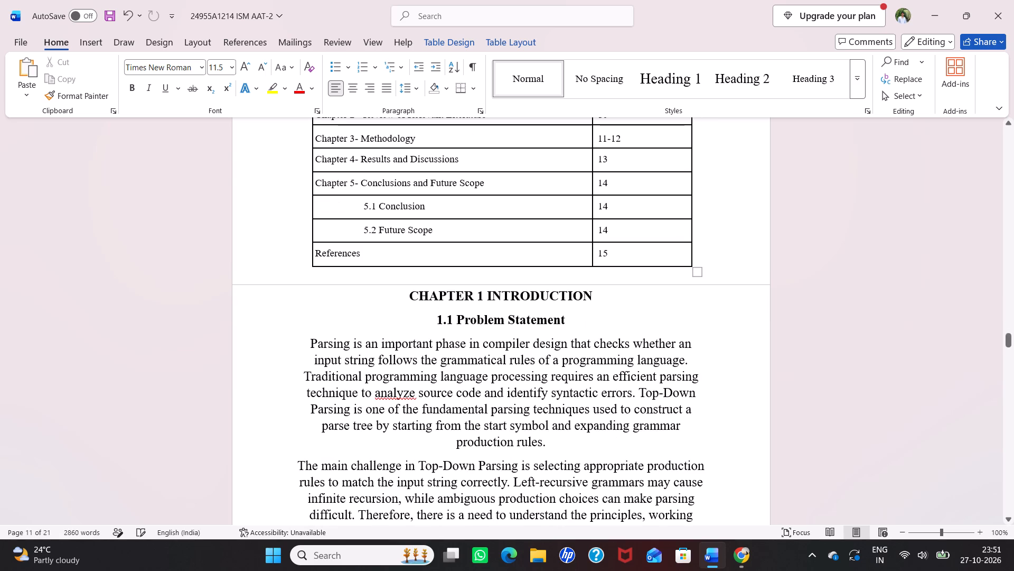
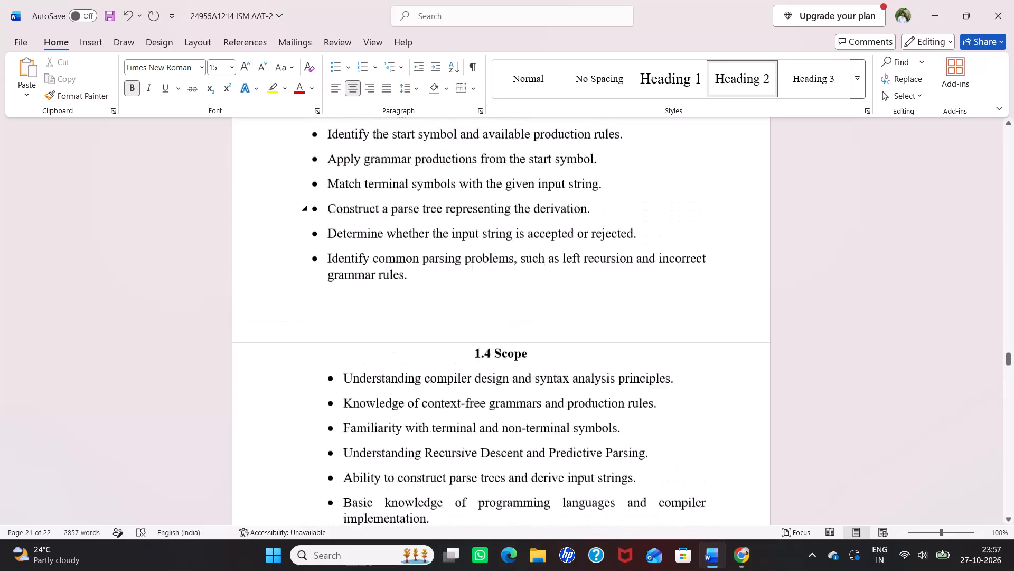
Set the line spacing to 1.5 for all text from the CHAPTER 1 INTRODUCTION heading through the end of the references.
scroll(456, 179, up, 4)
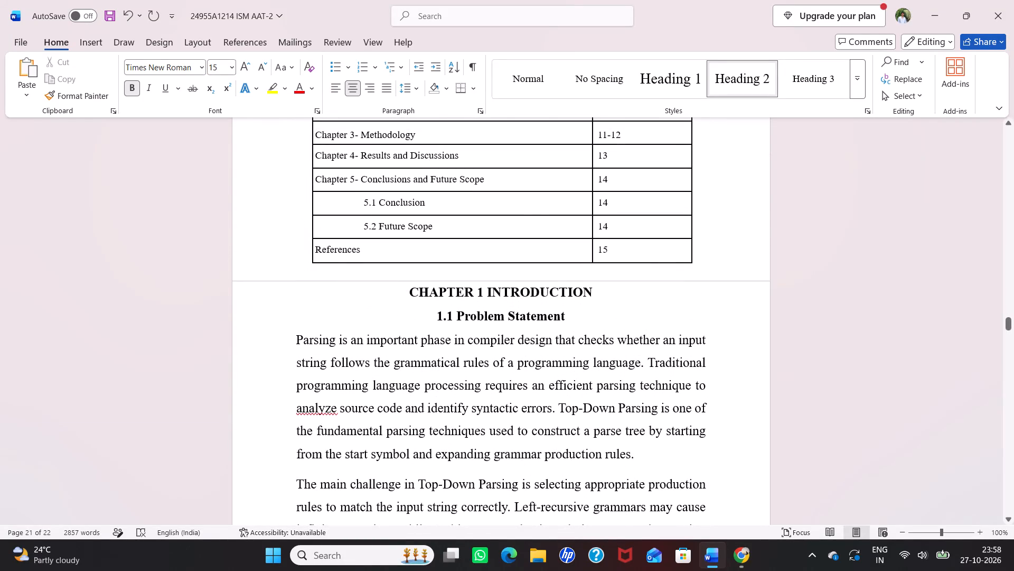
drag(407, 290, 459, 355)
drag(411, 292, 479, 501)
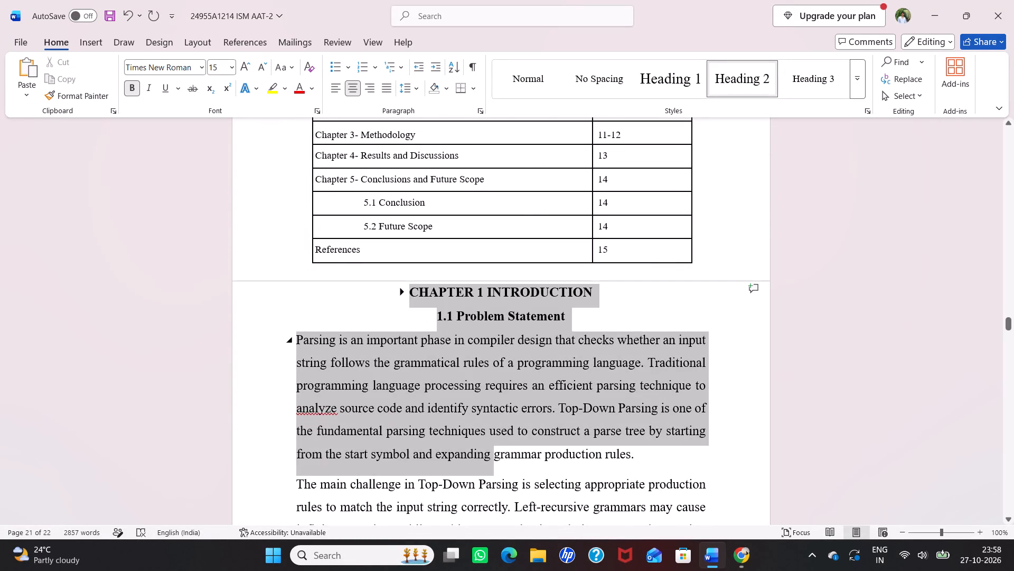
drag(479, 501, 572, 570)
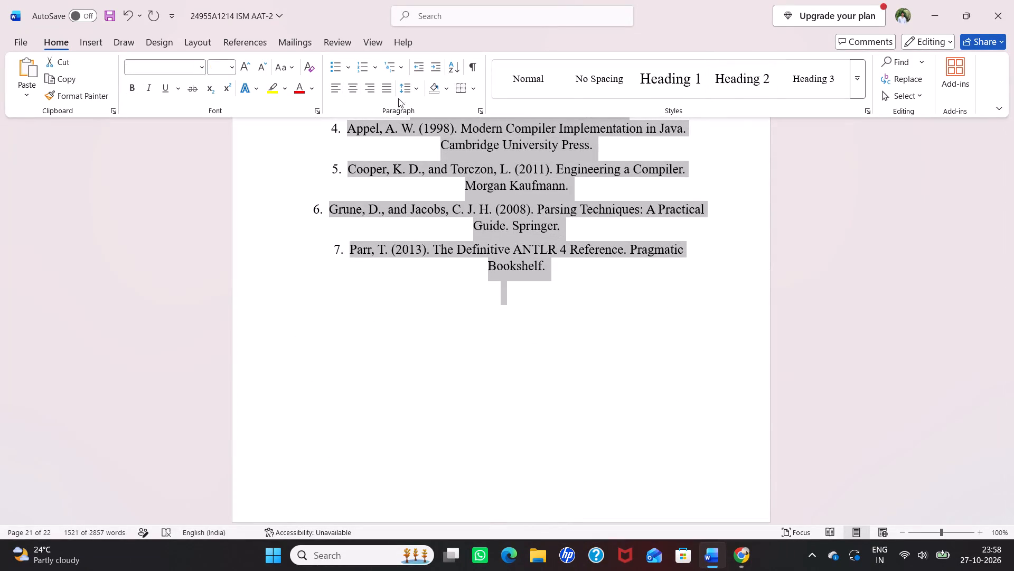
click(412, 86)
click(418, 143)
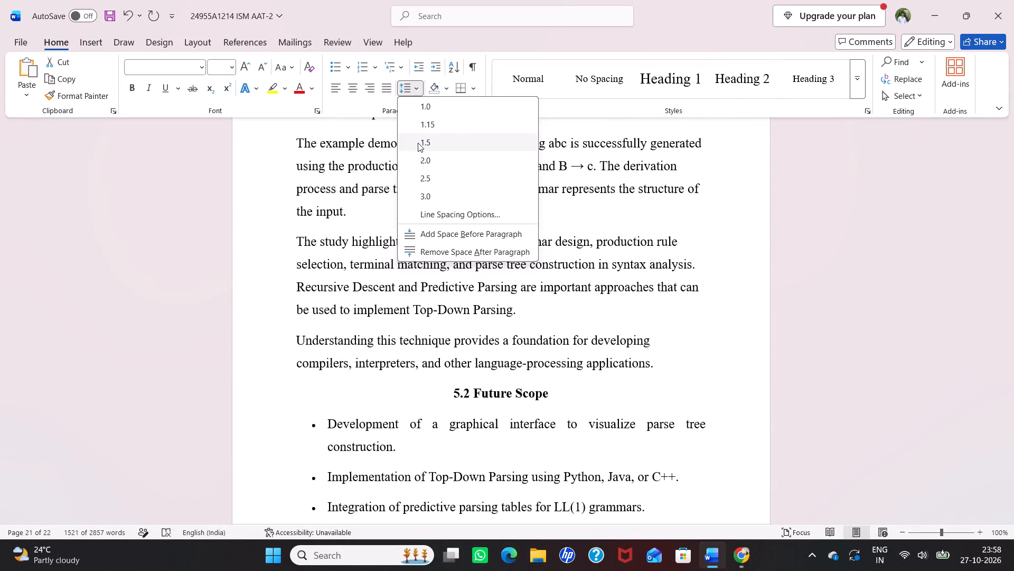
scroll(414, 268, down, 5)
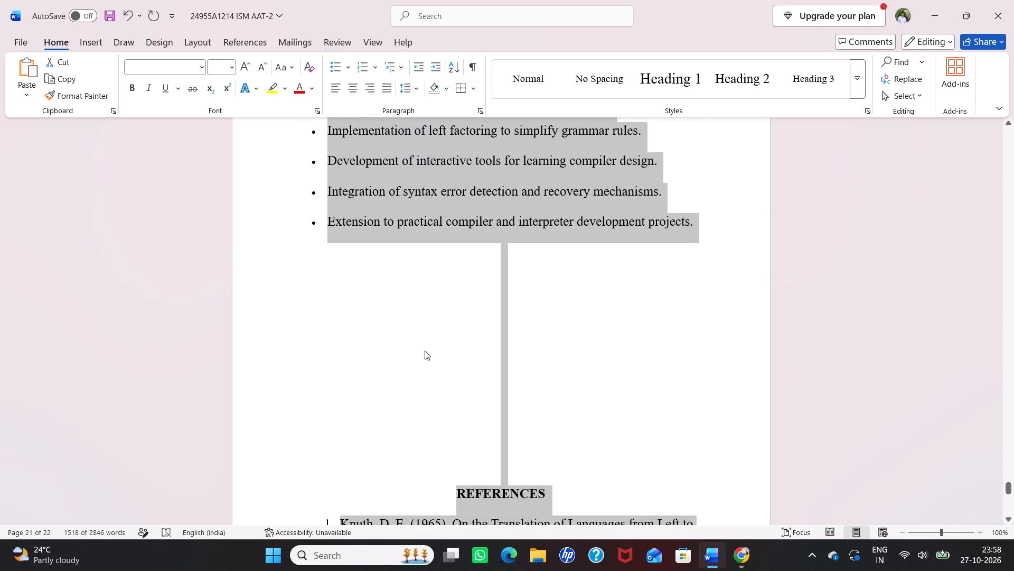
click(426, 363)
Insert two blank lines above the REFERENCES heading so that it starts on a new page.
scroll(426, 363, up, 6)
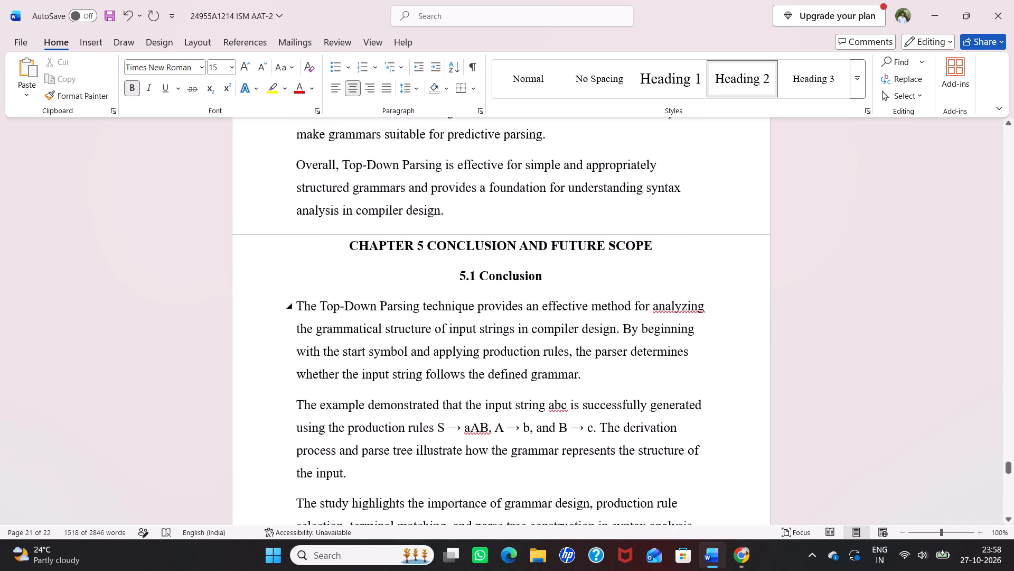
scroll(426, 363, down, 5)
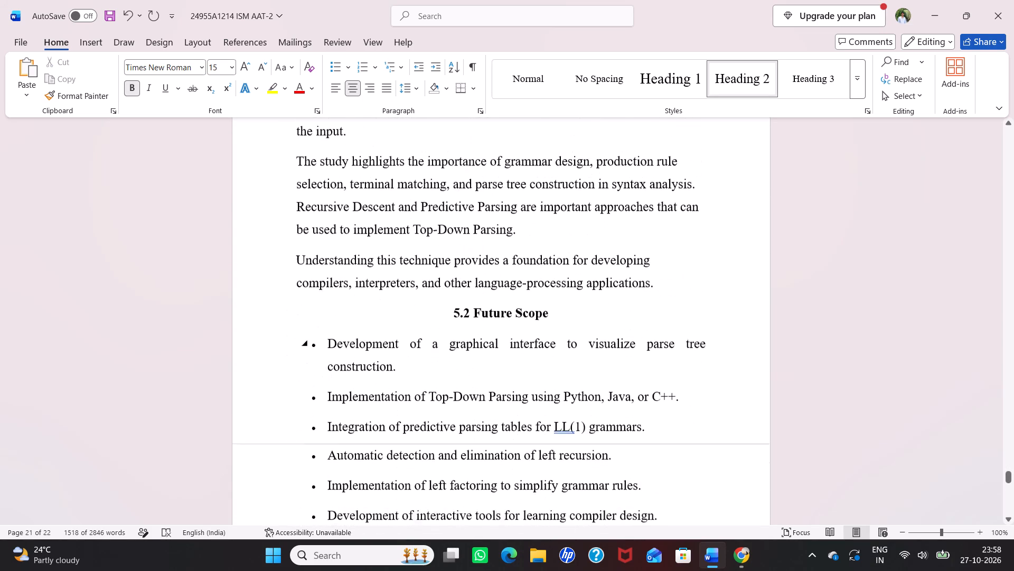
scroll(426, 363, down, 5)
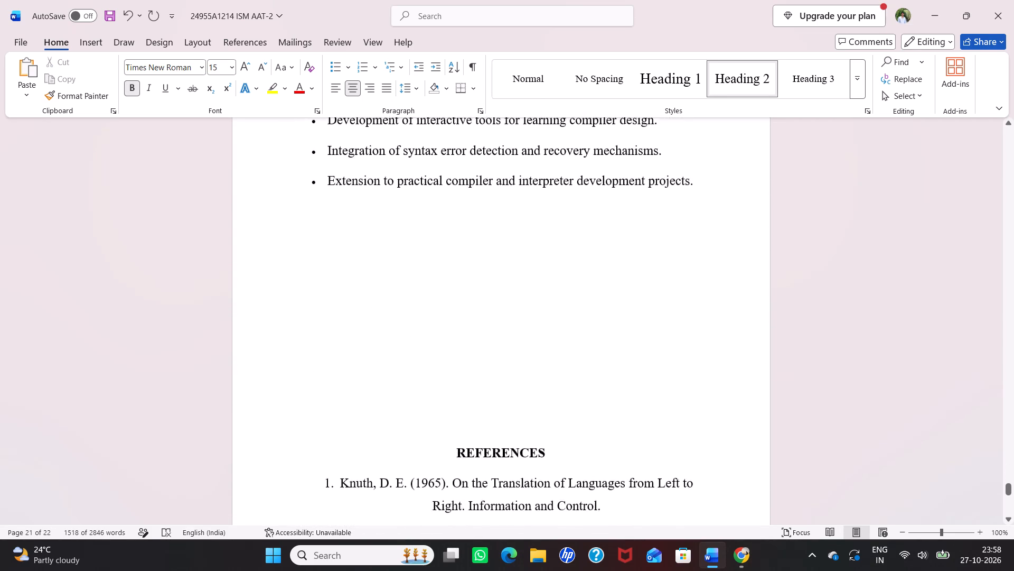
scroll(426, 363, down, 1)
click(440, 329)
key(Return)
key(Return)
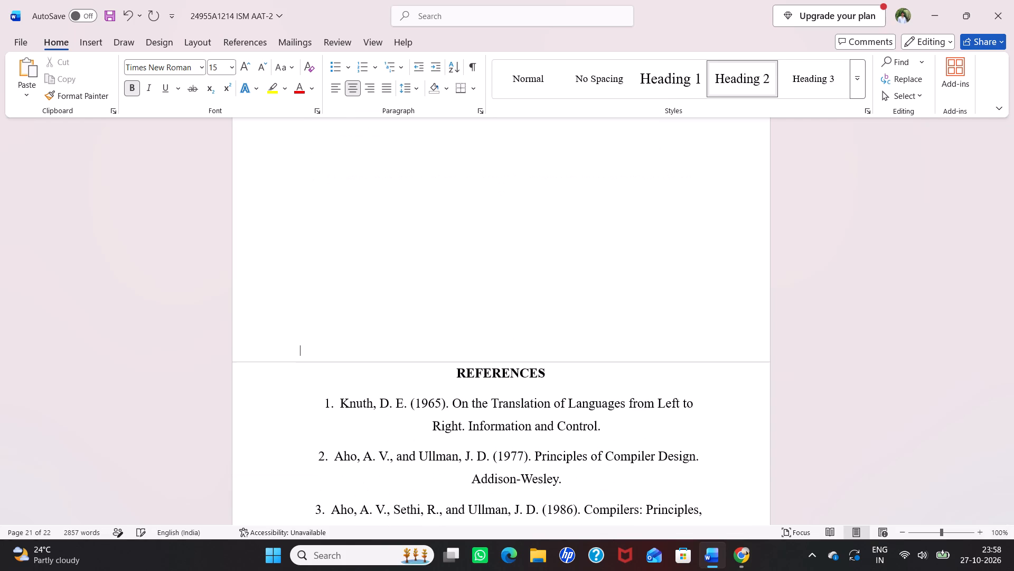
Justify the seven numbered entries under the REFERENCES heading.
scroll(483, 442, down, 1)
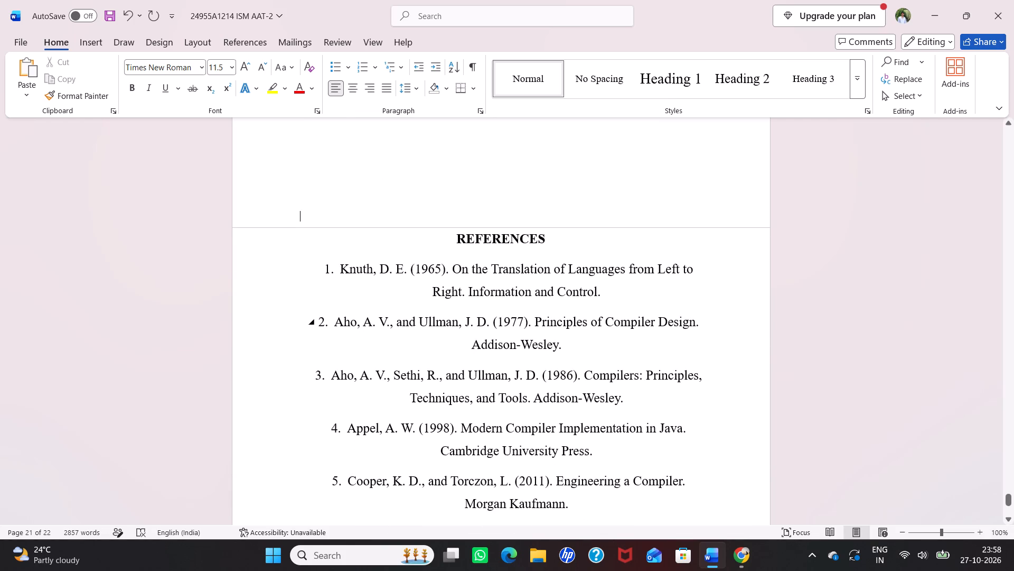
drag(320, 262, 537, 443)
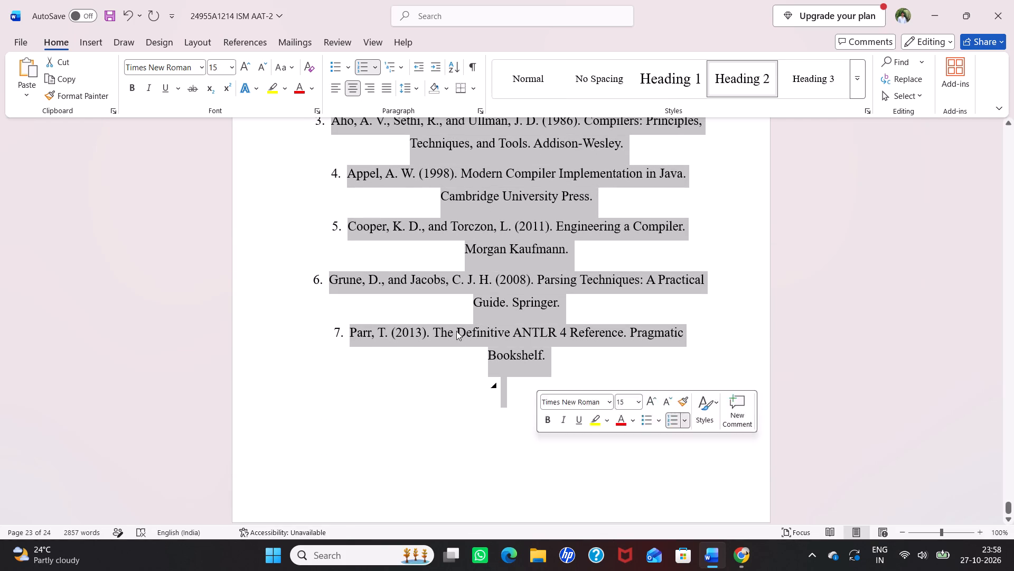
click(383, 89)
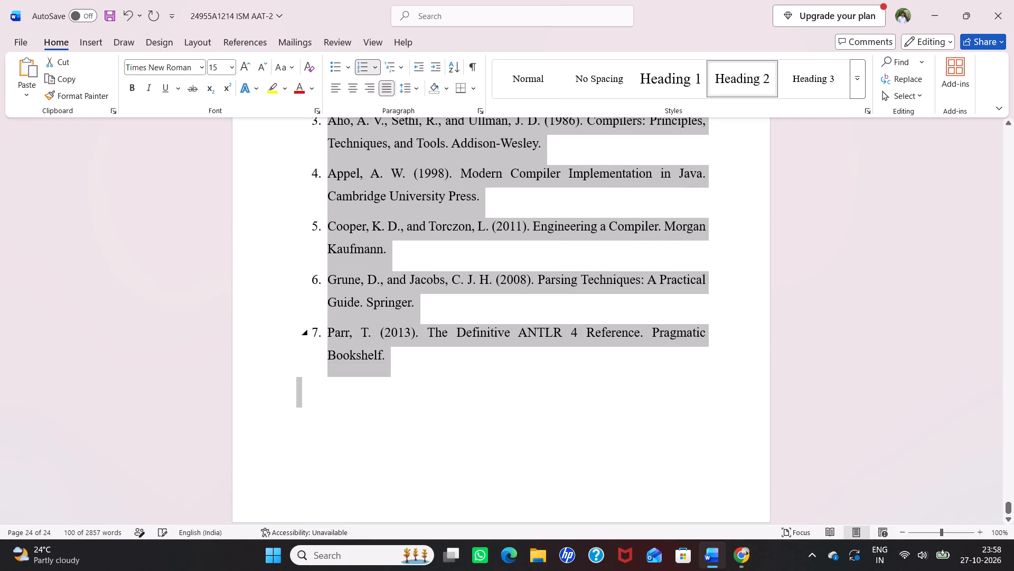
click(414, 425)
Review the page layout of the whole report in the print preview, from the first page through the final chapter.
key(ctrl+p)
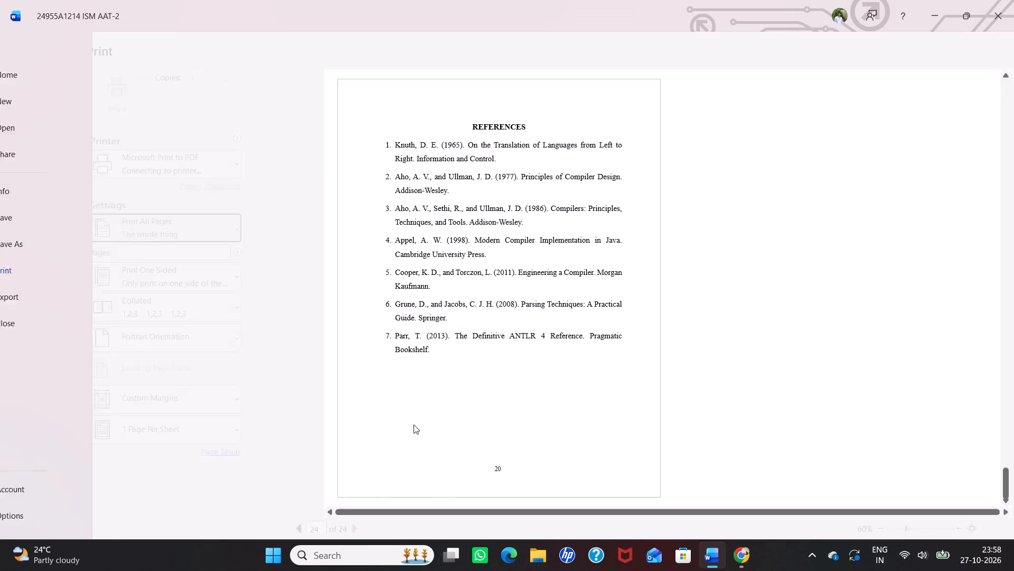
click(498, 350)
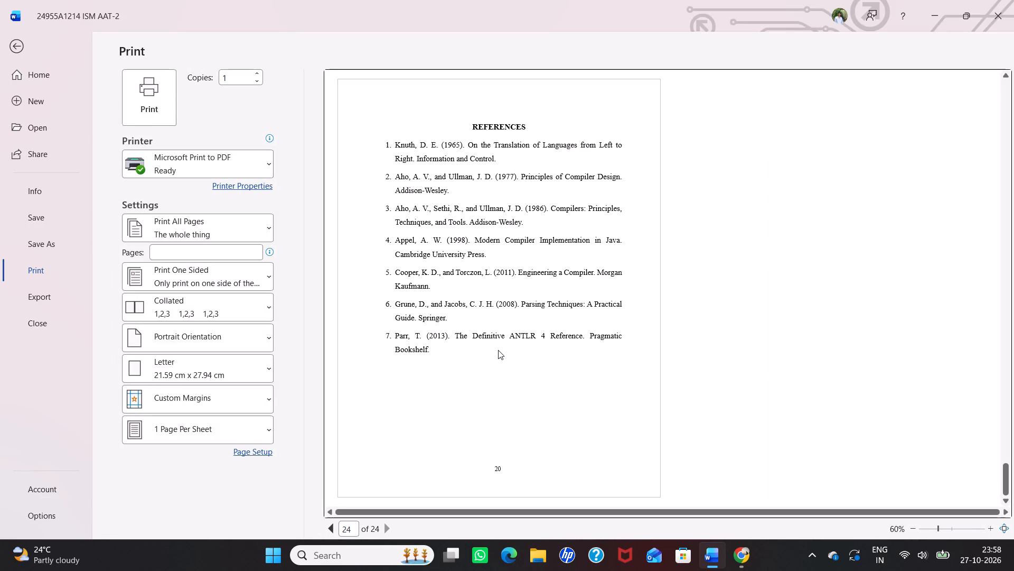
key(Down)
key(Up)
key(Up)
key(Up)
key(Up)
key(Up)
key(Up)
key(Up)
key(Up)
key(Up)
key(Up)
key(Up)
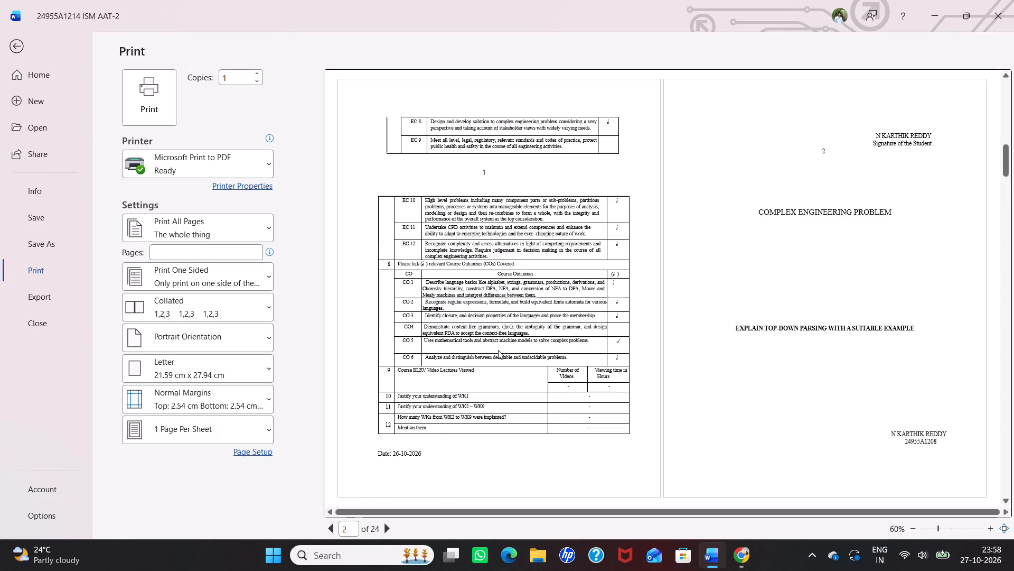
key(Up)
key(Up)
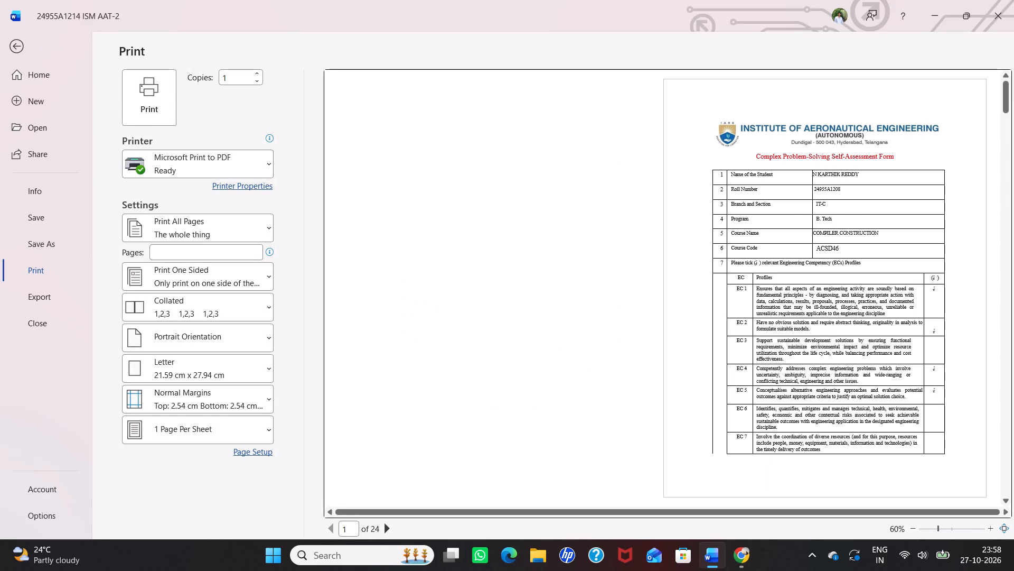
key(Down)
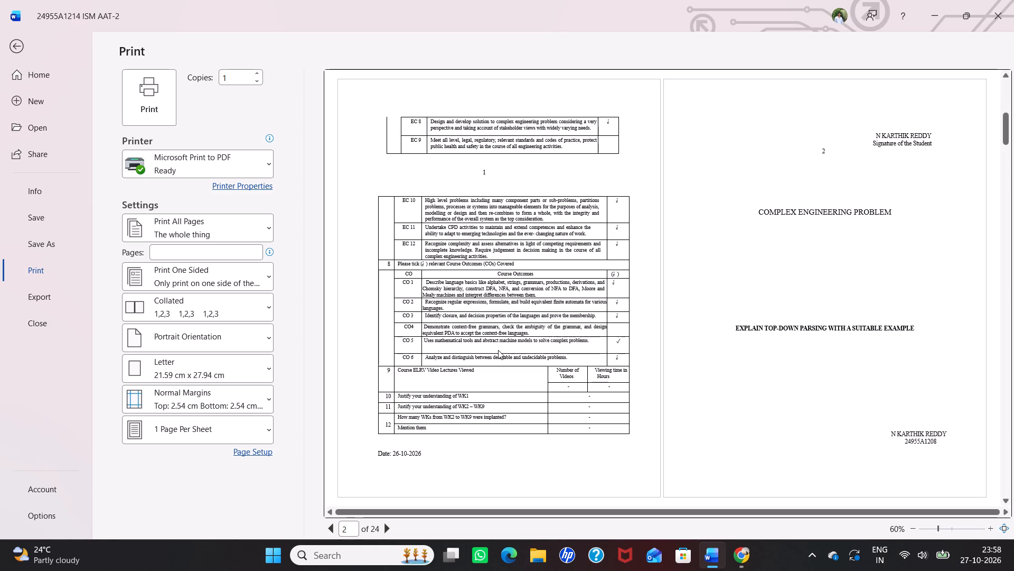
key(Down)
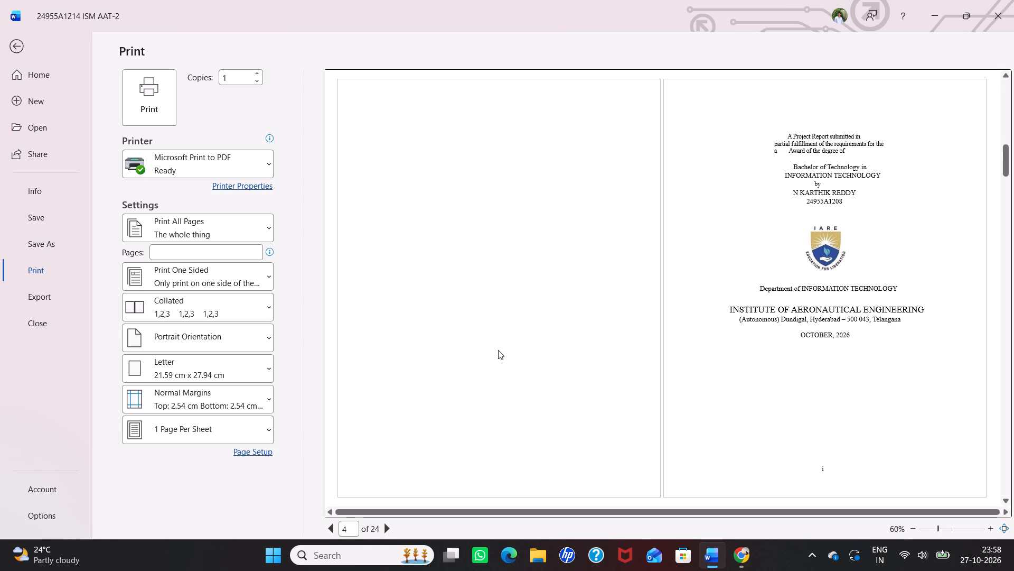
key(Down)
key(Down)
key(Down)
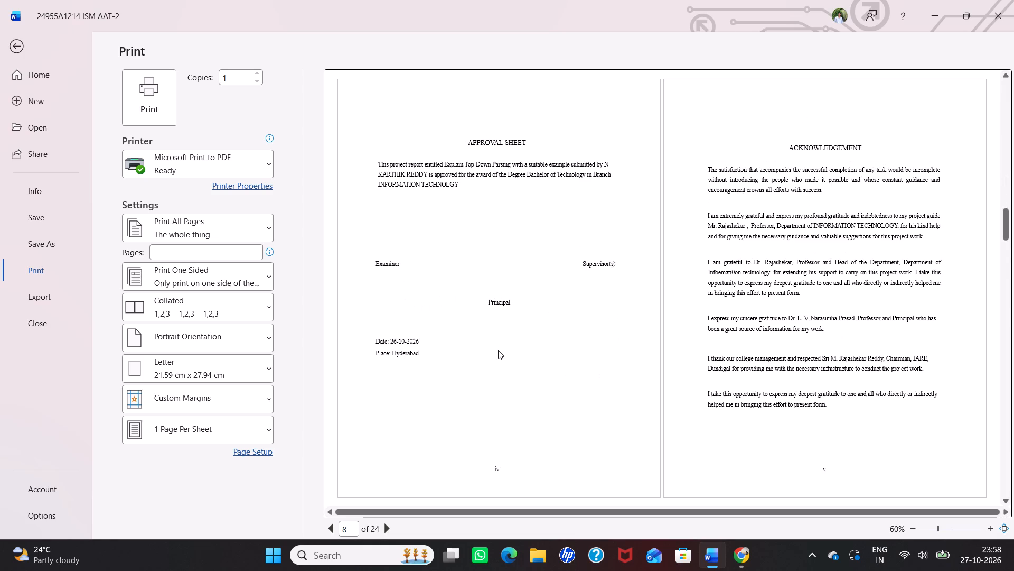
key(Down)
key(Down)
key(Down)
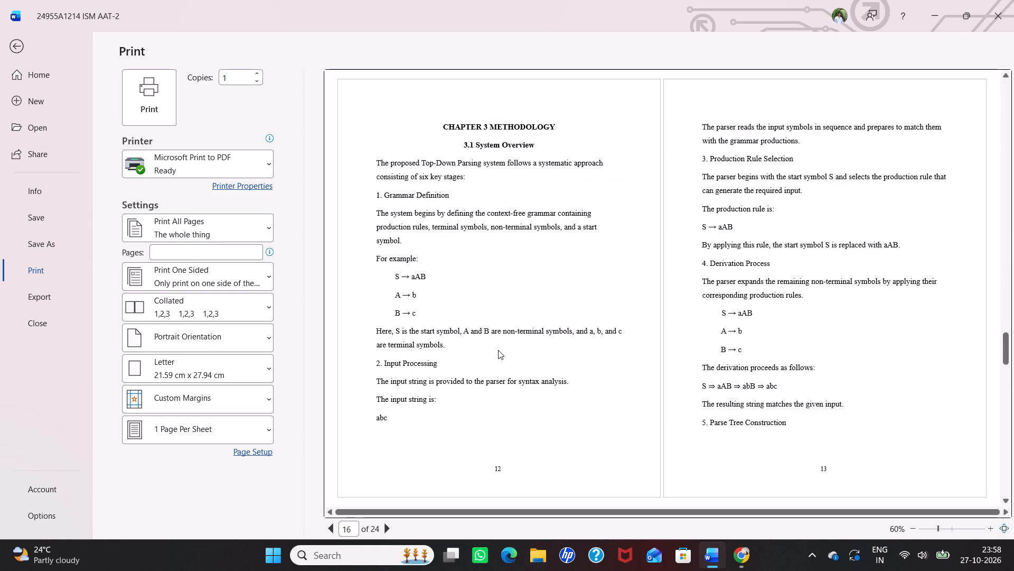
key(Down)
key(Down)
key(Down)
key(Down)
key(Down)
key(Up)
key(grave)
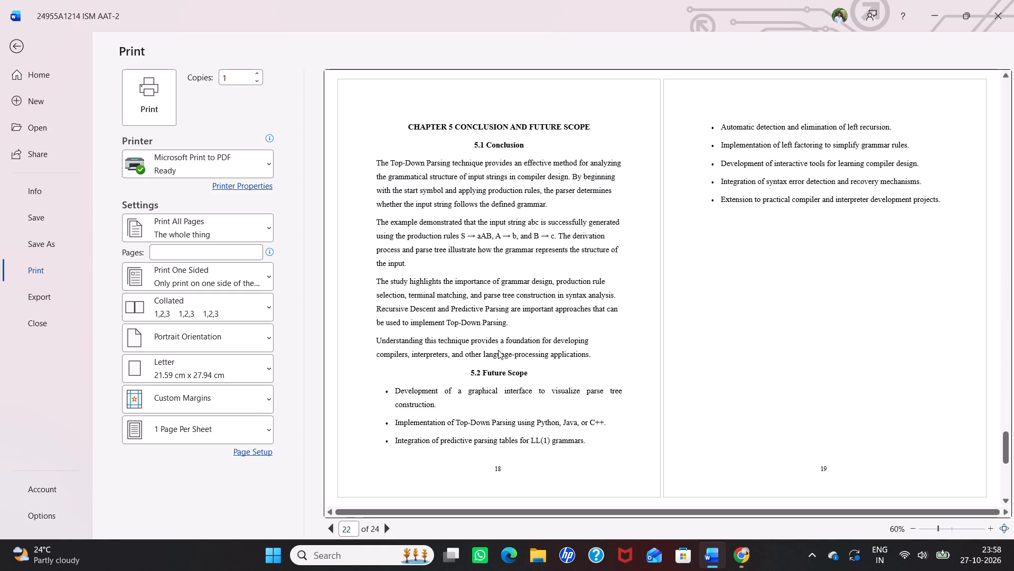
key(Escape)
Shrink the height of the self-assessment table on page 2 to pull the student signature block up onto that page.
scroll(498, 331, up, 11)
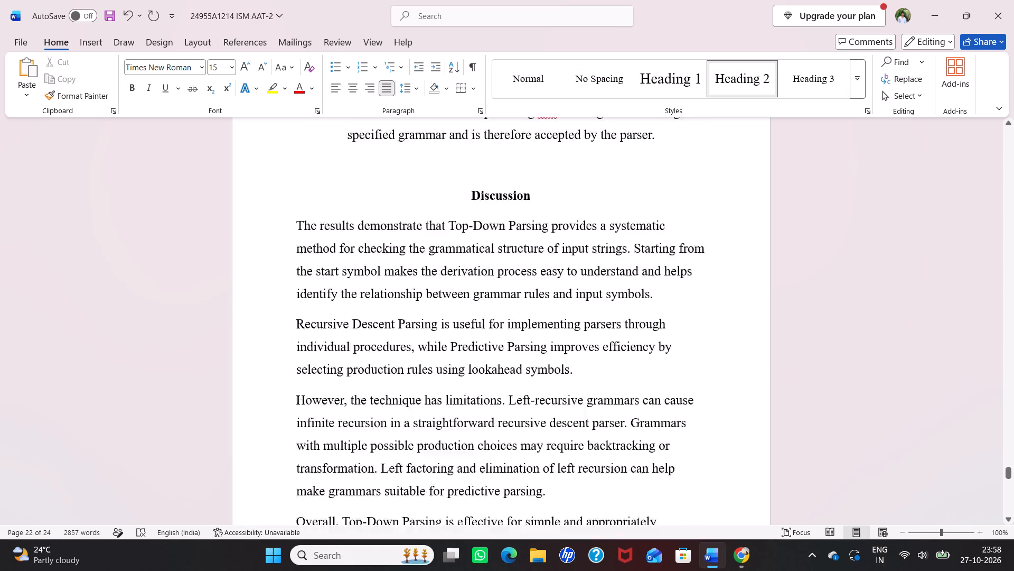
scroll(498, 331, up, 16)
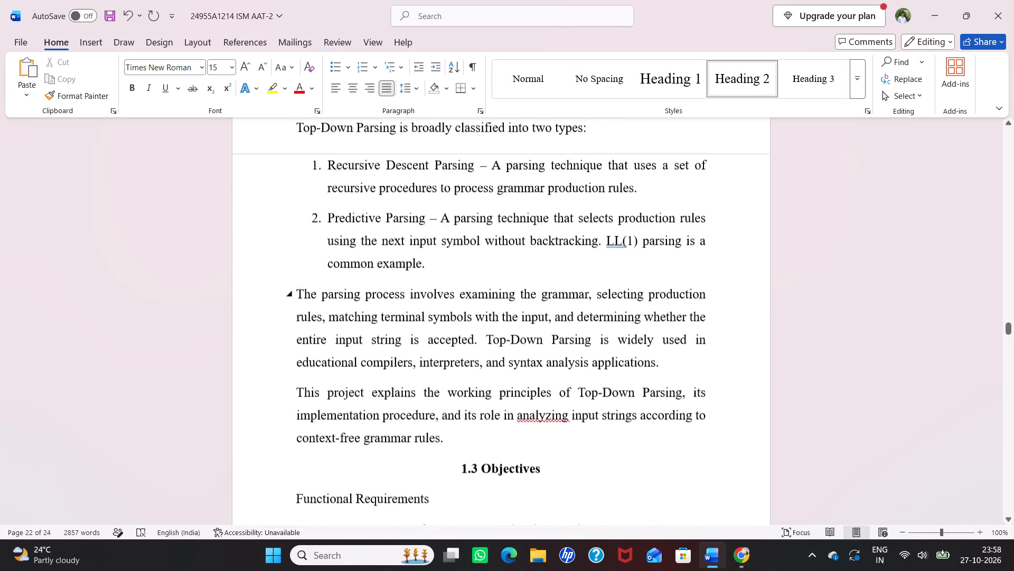
scroll(498, 331, up, 19)
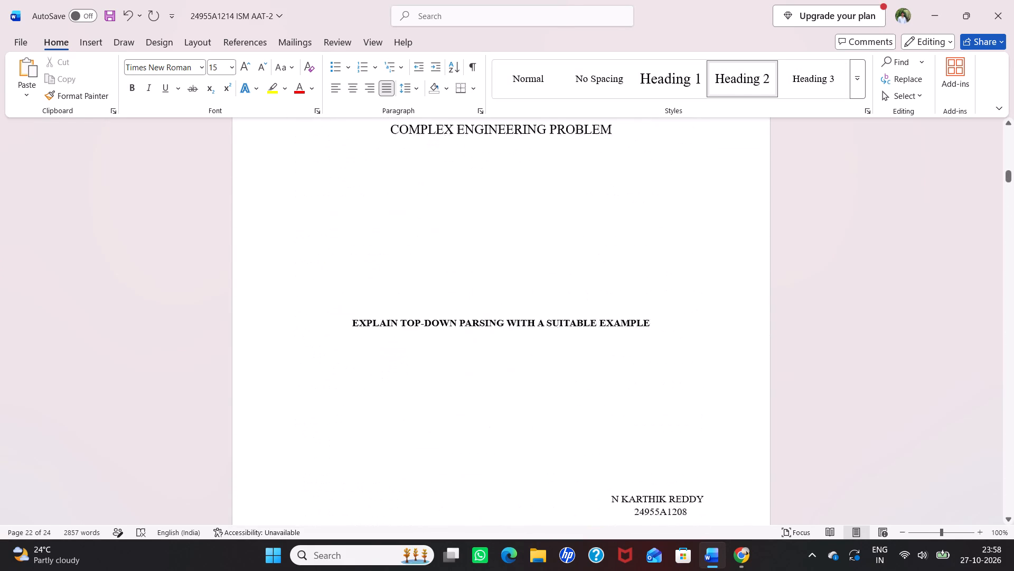
scroll(498, 331, down, 3)
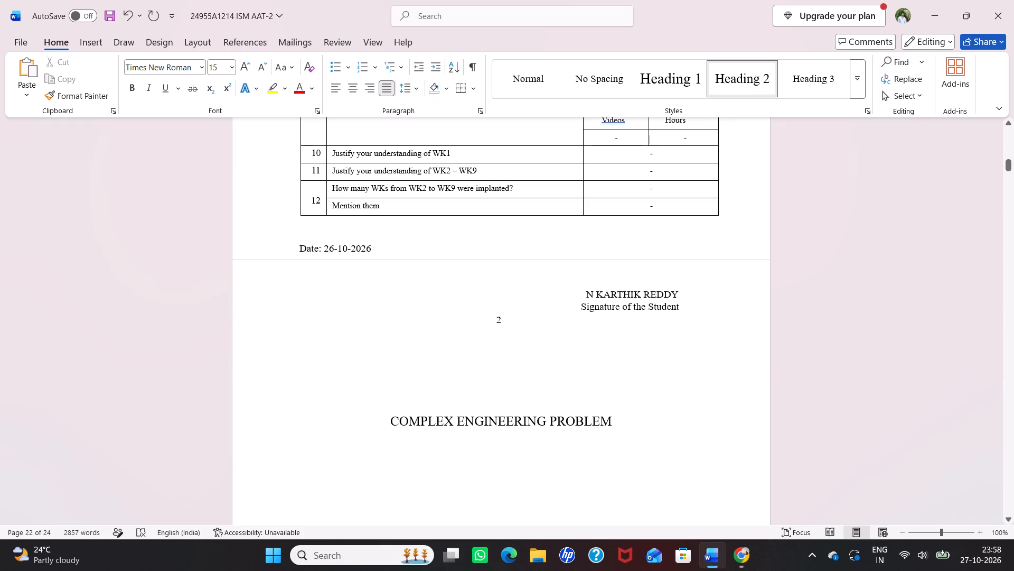
click(716, 216)
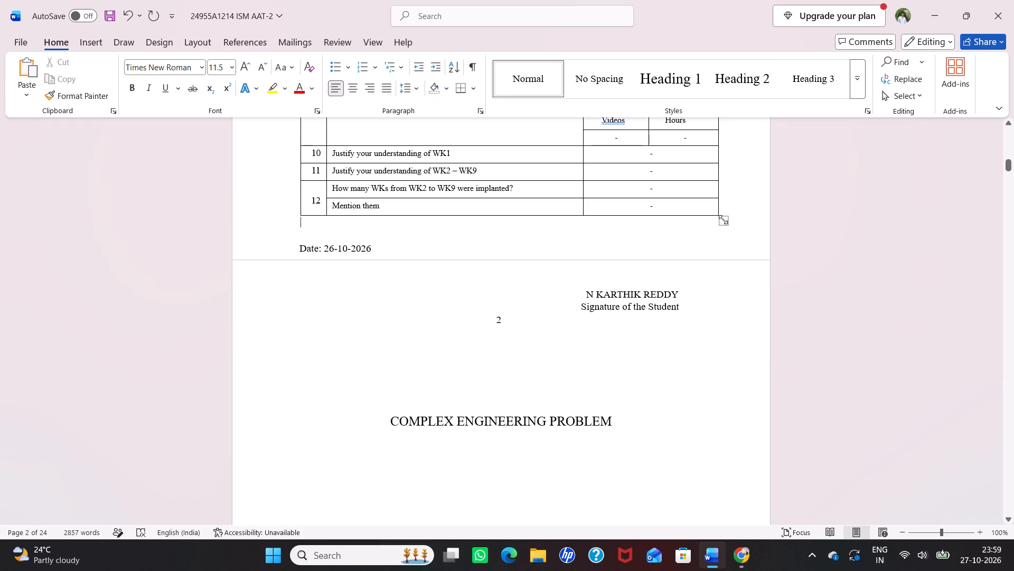
drag(723, 219, 710, 168)
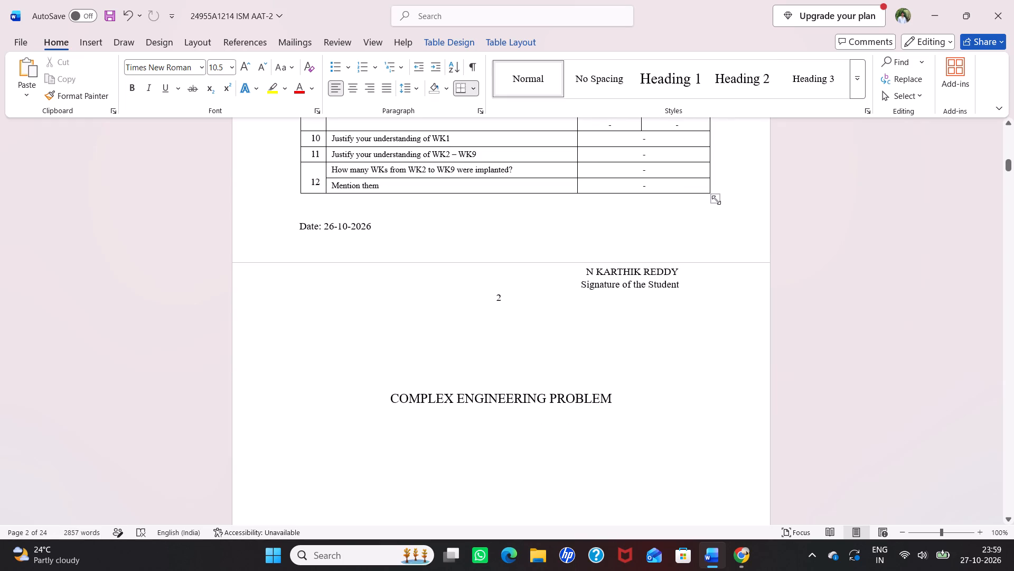
drag(716, 200, 710, 162)
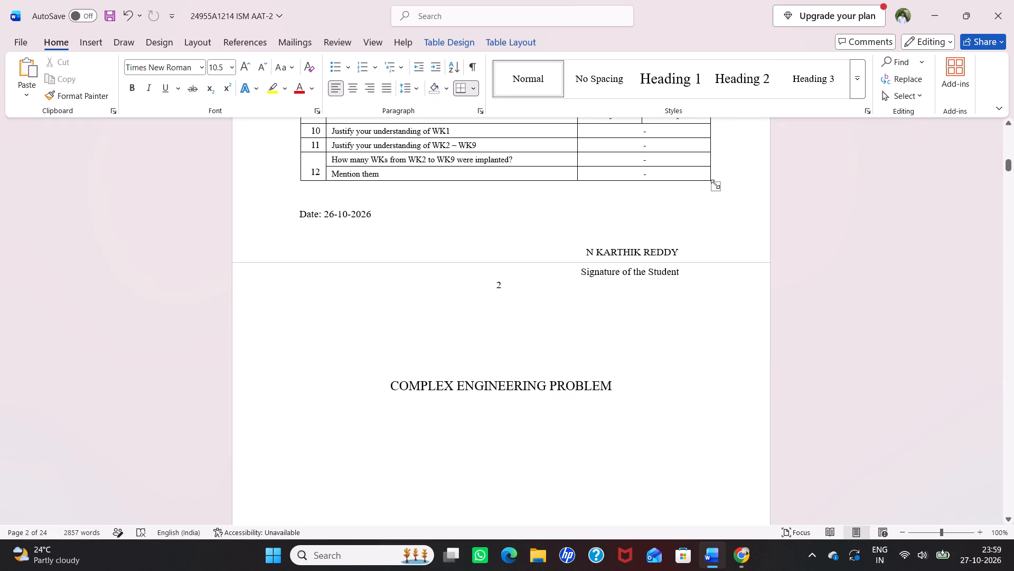
drag(715, 184, 710, 145)
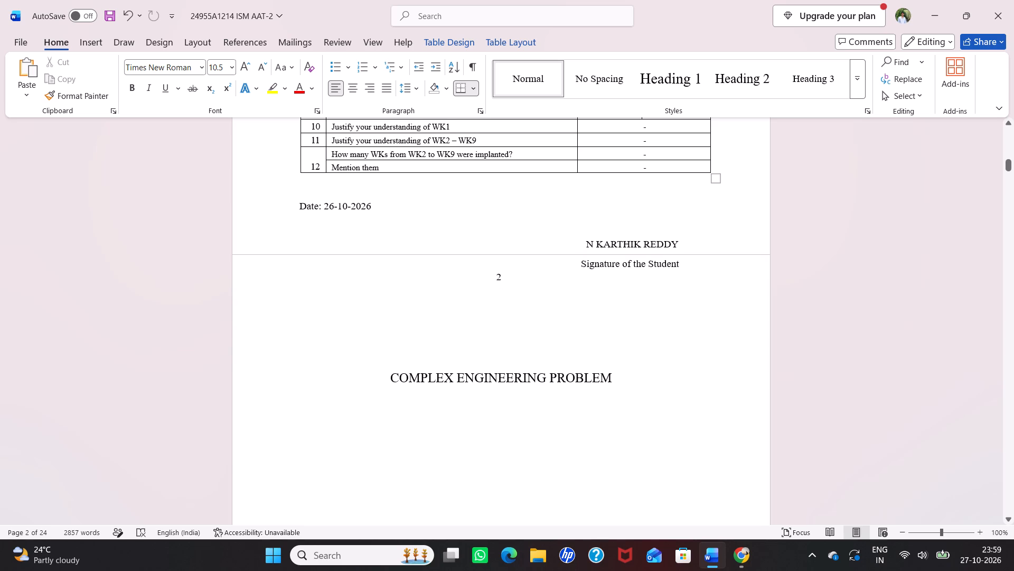
drag(718, 172, 712, 125)
drag(713, 173, 710, 139)
scroll(695, 243, down, 2)
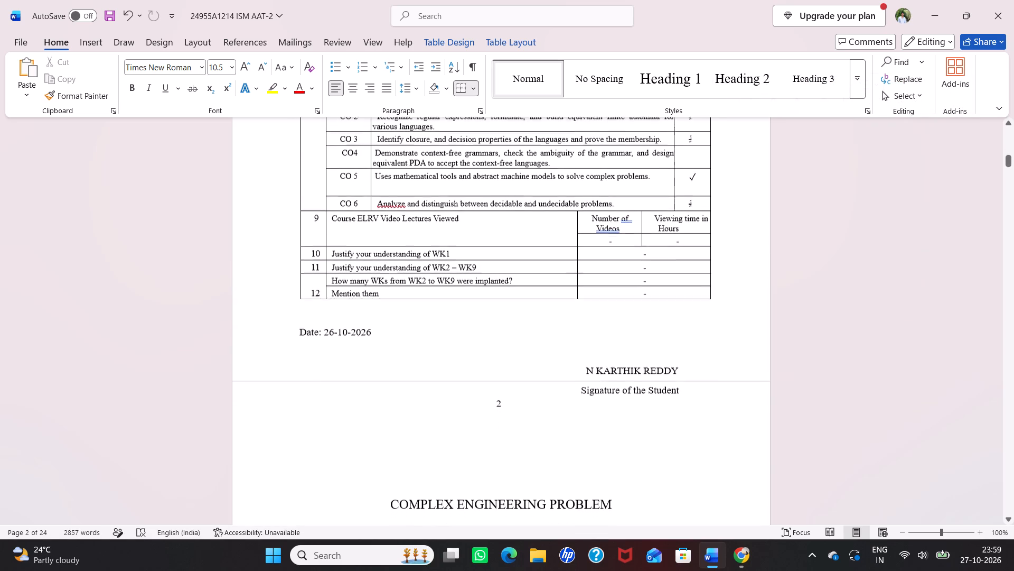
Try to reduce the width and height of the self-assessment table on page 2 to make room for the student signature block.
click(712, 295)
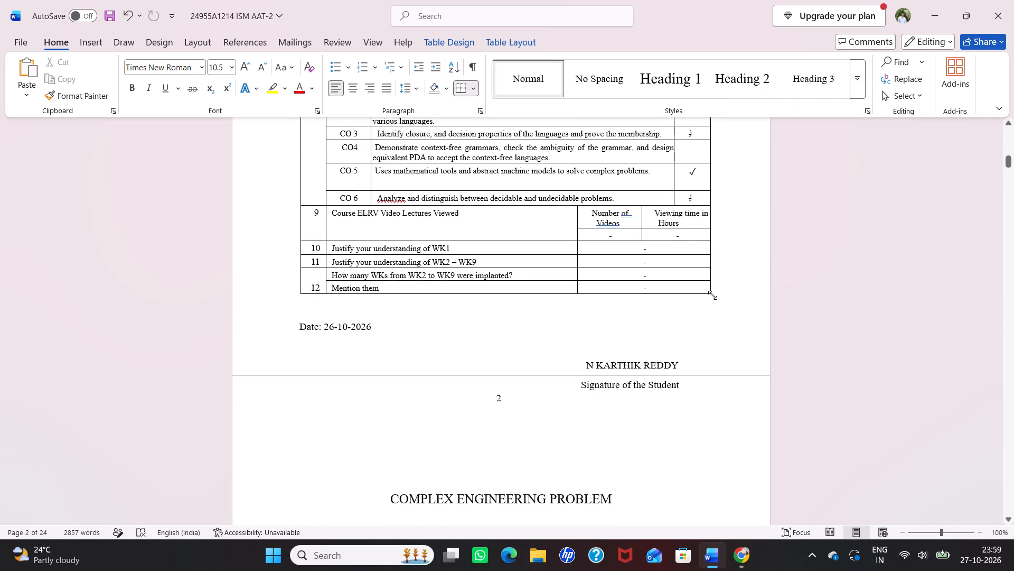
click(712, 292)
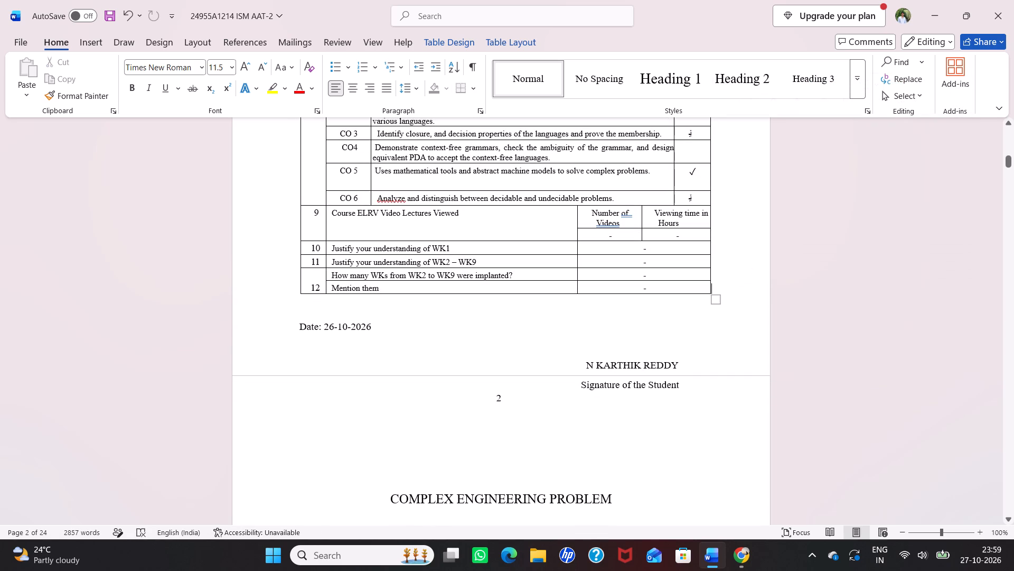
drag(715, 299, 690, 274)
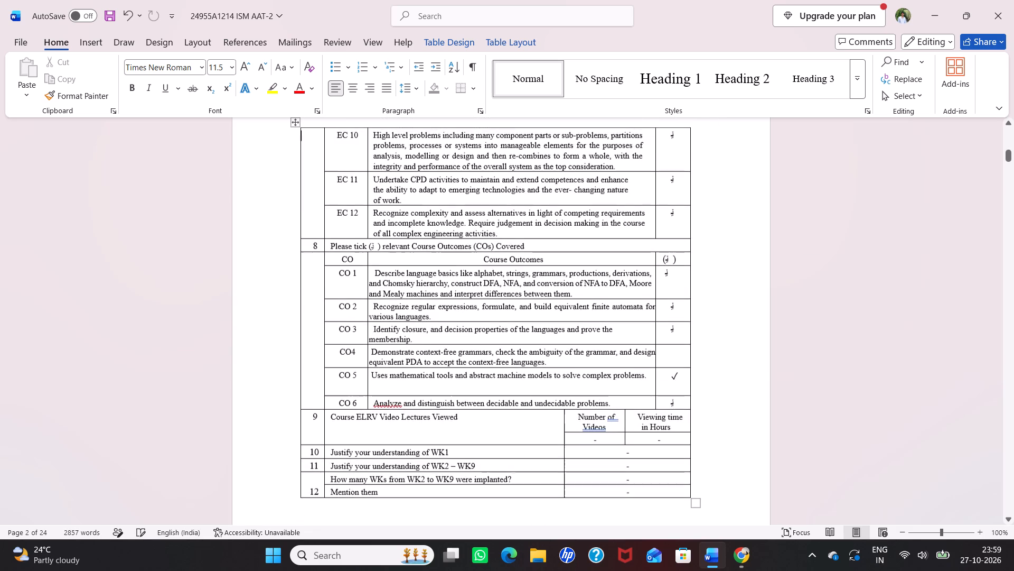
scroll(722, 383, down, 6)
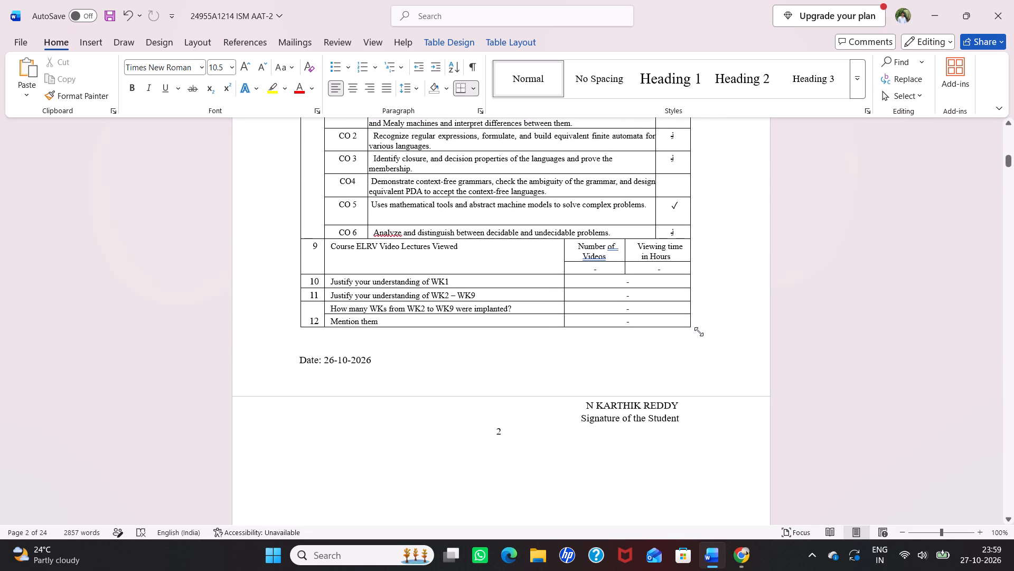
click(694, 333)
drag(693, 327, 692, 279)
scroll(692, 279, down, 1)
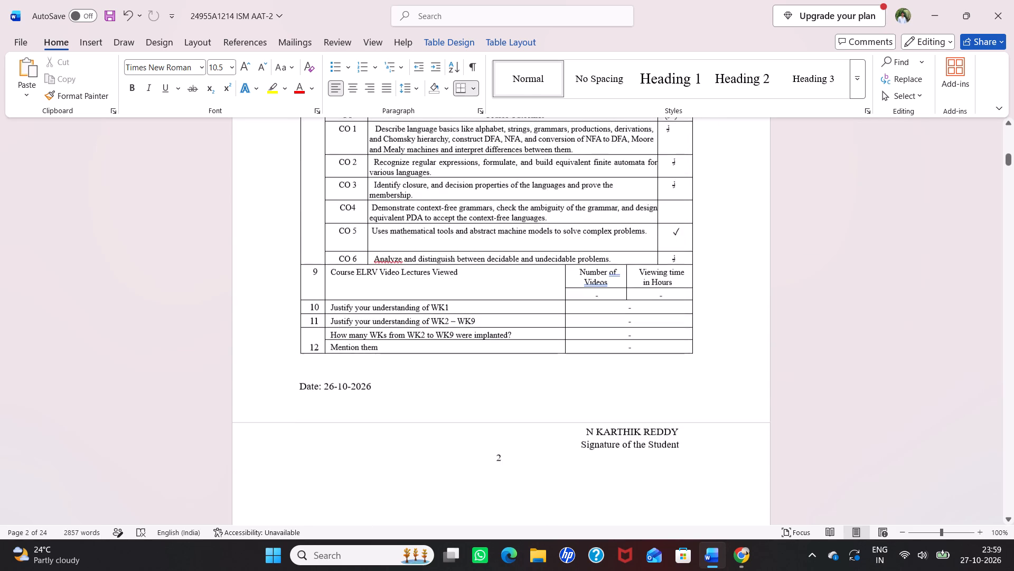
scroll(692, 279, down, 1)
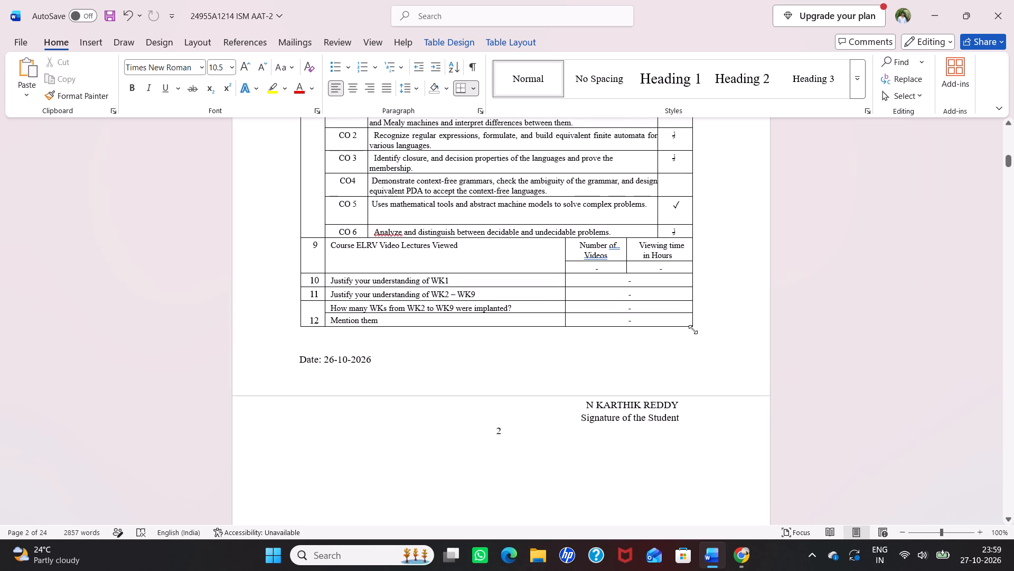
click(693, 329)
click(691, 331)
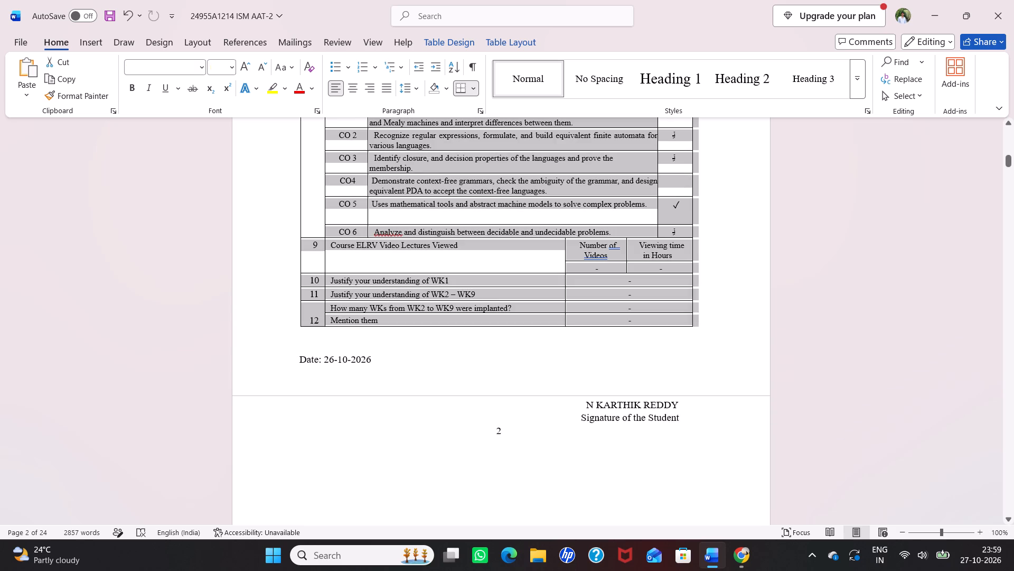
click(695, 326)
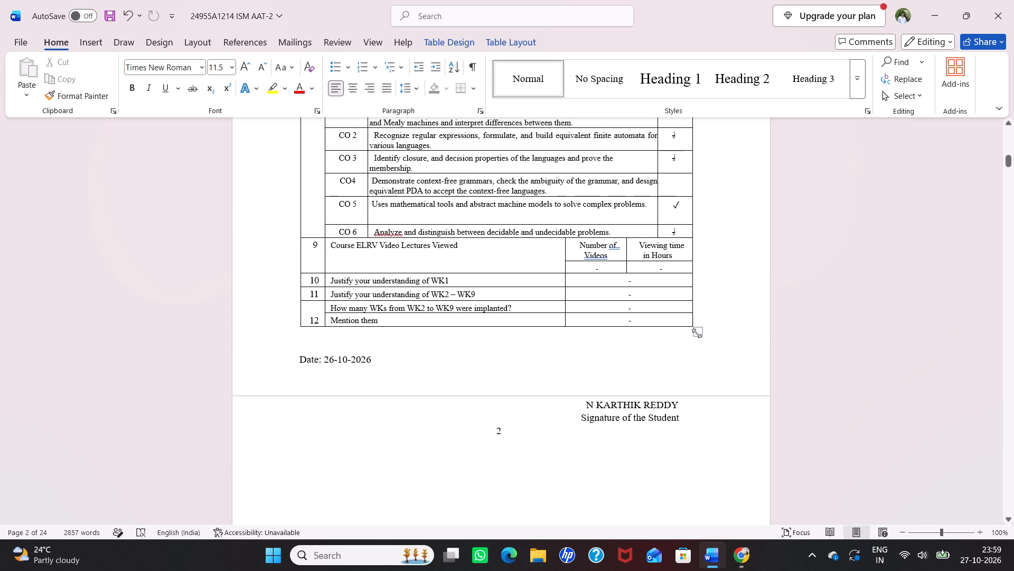
Resize the page 2 table wider so its rows wrap less and the signature block moves up the page.
drag(697, 333, 702, 264)
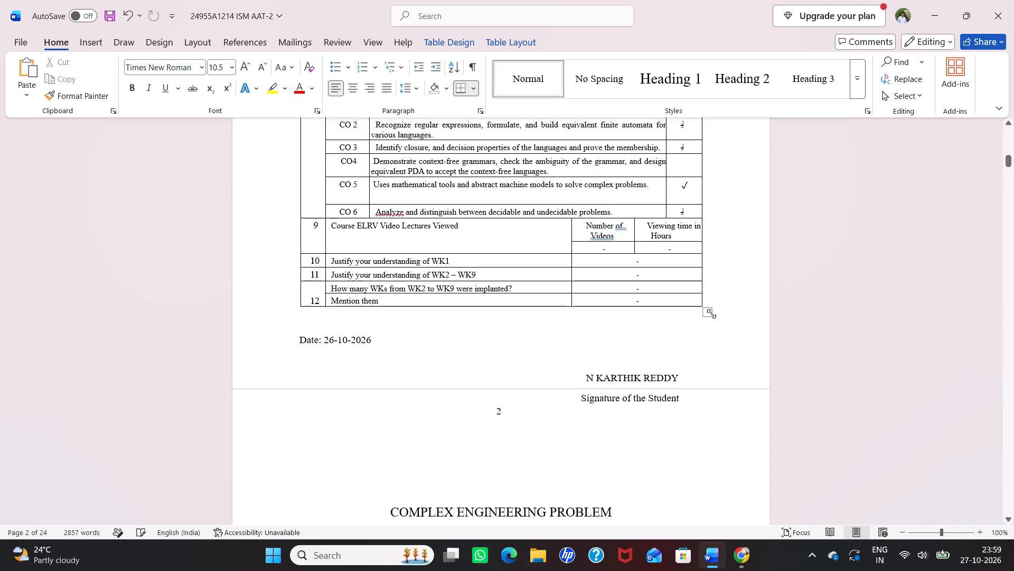
drag(711, 314, 711, 272)
drag(716, 317, 706, 298)
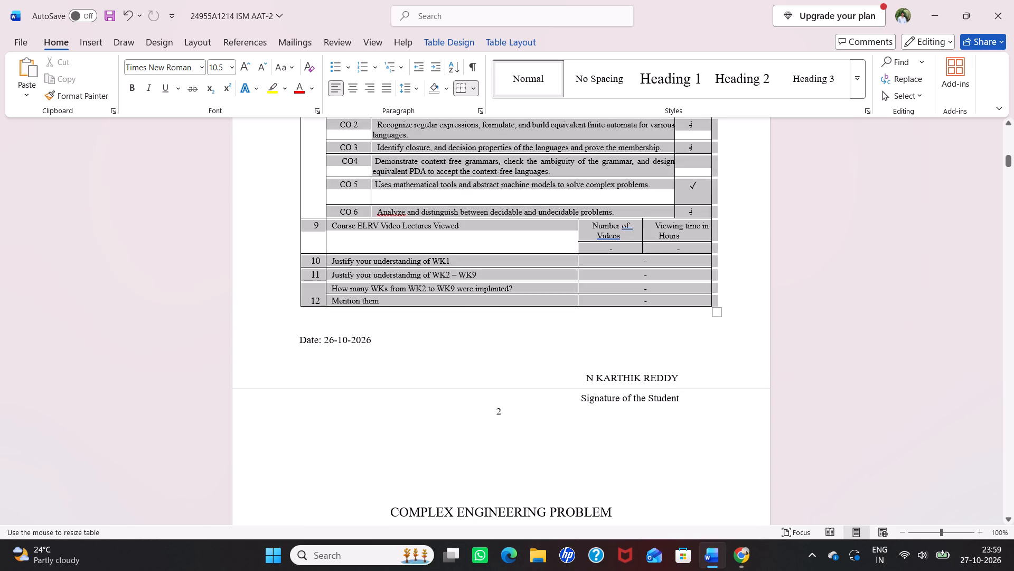
drag(706, 298, 701, 272)
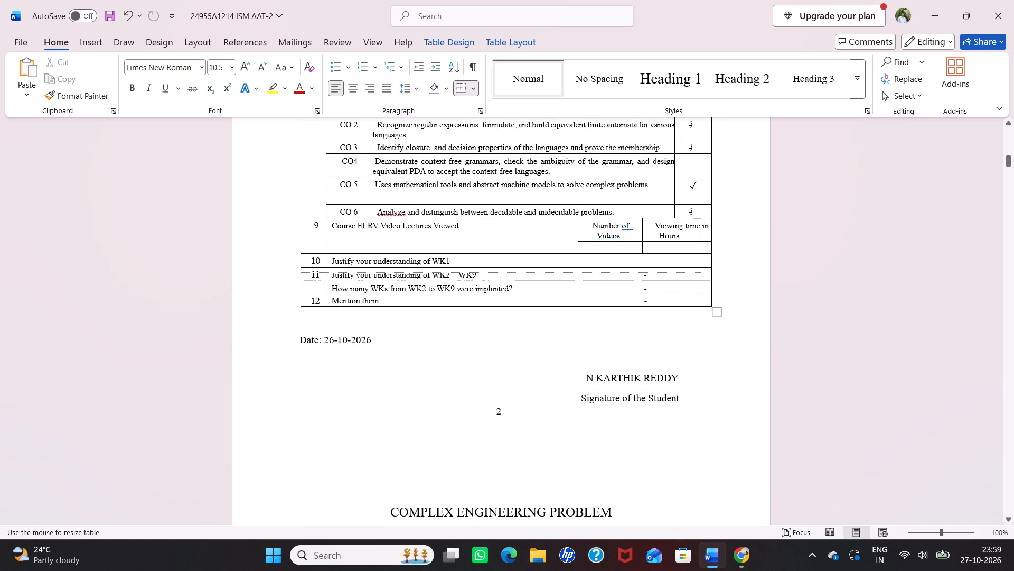
drag(701, 272, 702, 271)
drag(708, 315, 711, 279)
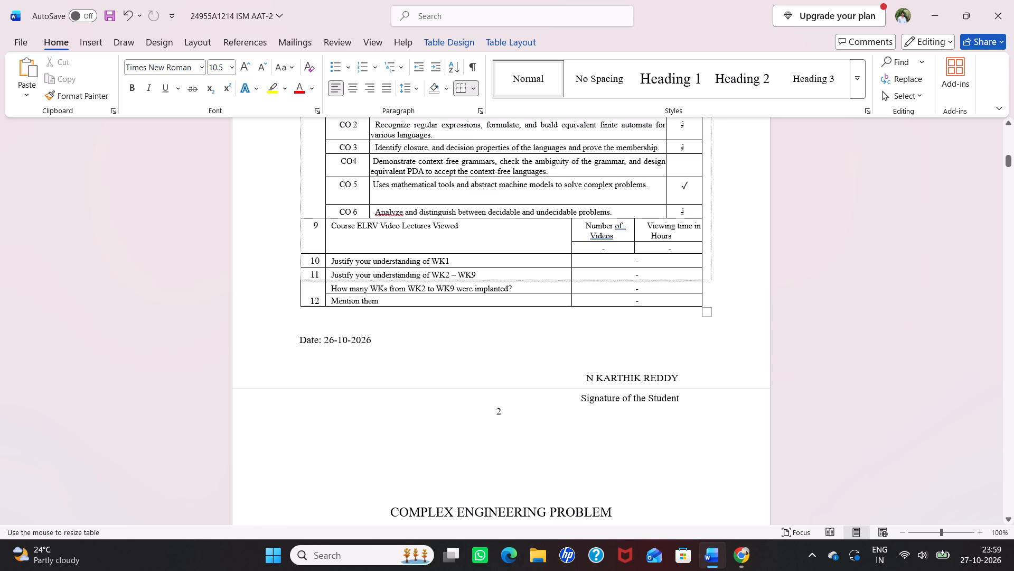
drag(711, 279, 721, 262)
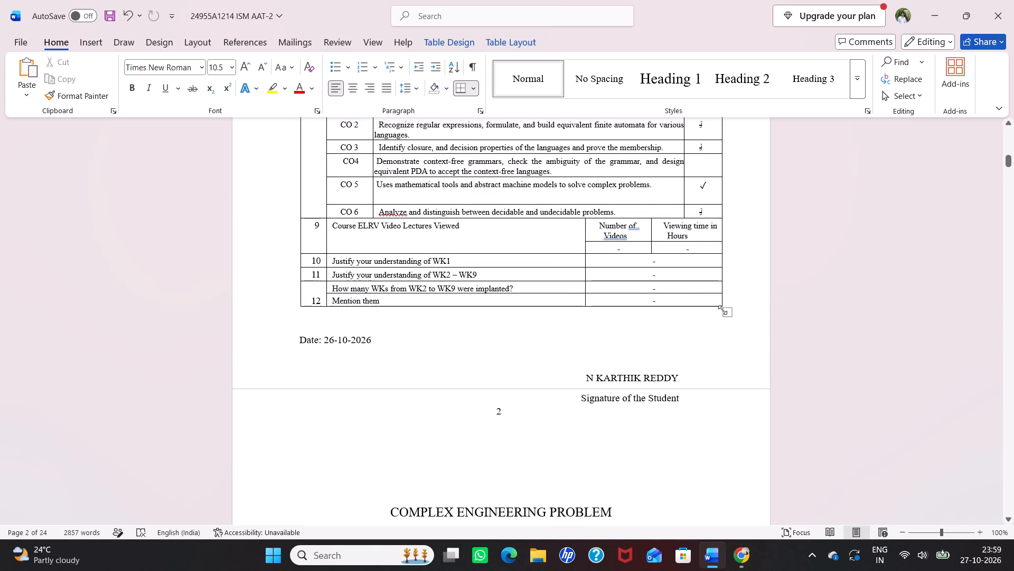
drag(722, 310, 726, 234)
Widen and shorten the page 1 competency table so that the EC 8 and EC 9 rows fit together with the rows above.
scroll(726, 234, up, 3)
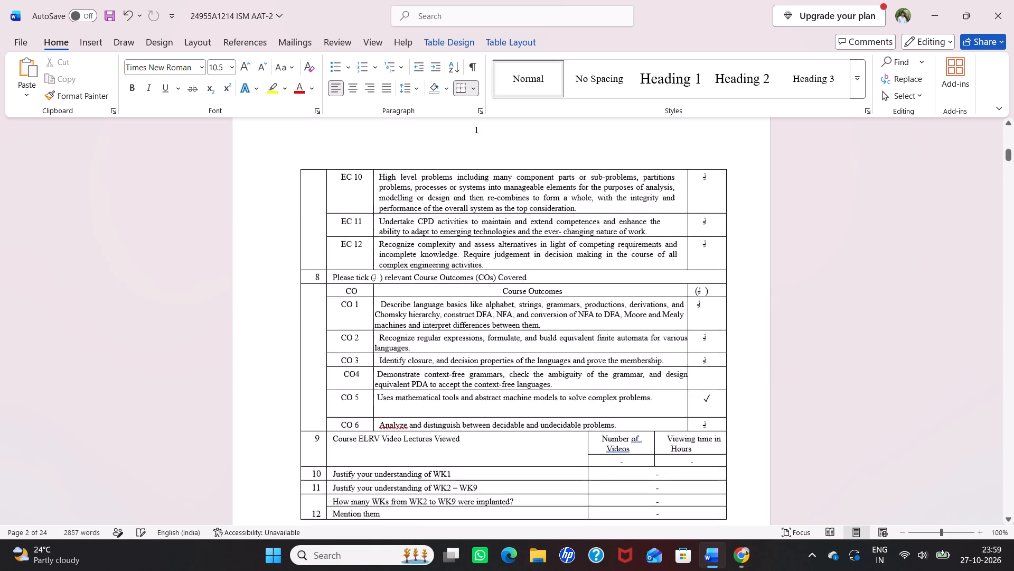
scroll(682, 256, up, 2)
click(699, 305)
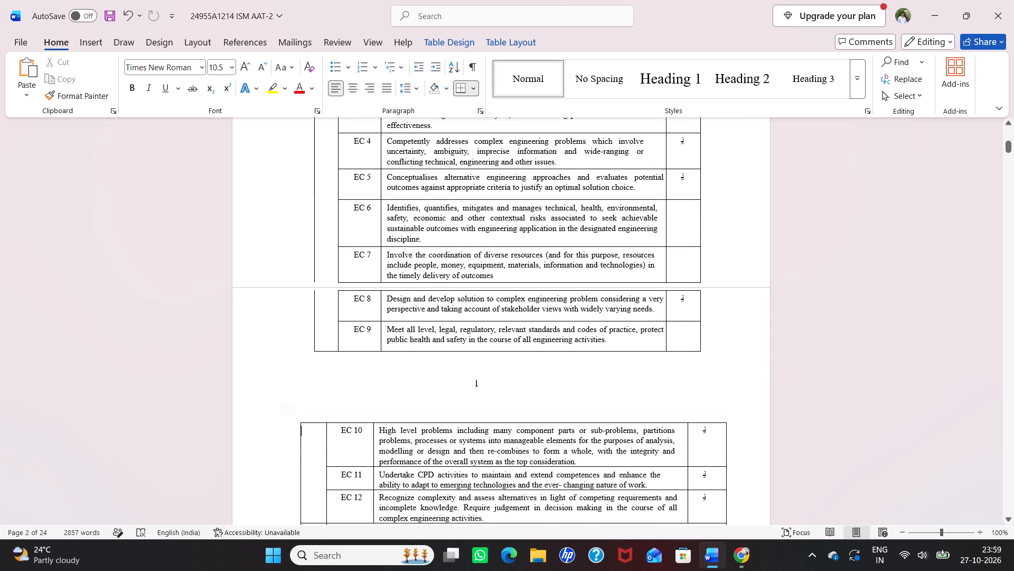
click(700, 335)
click(693, 346)
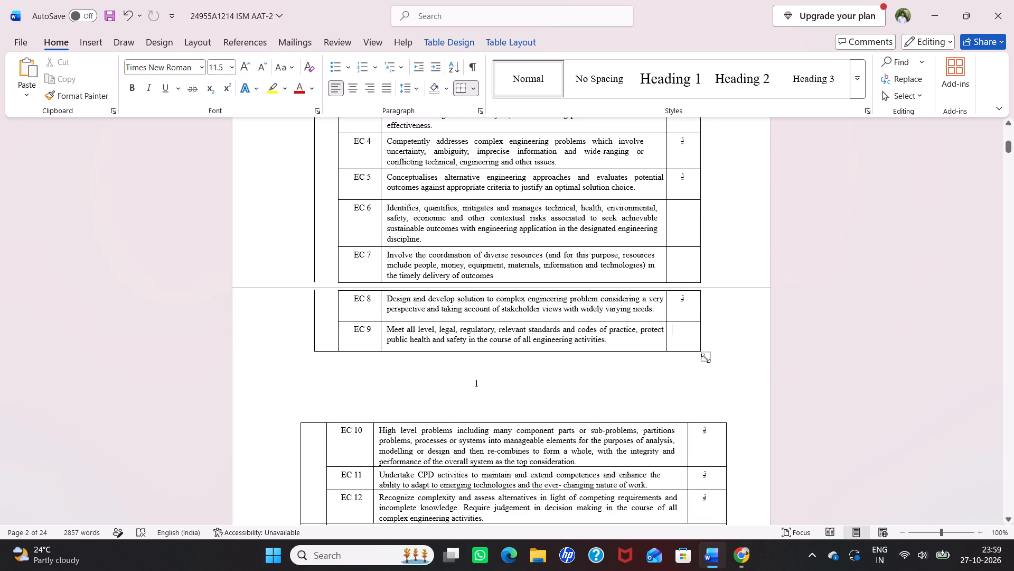
drag(706, 358, 722, 272)
scroll(709, 346, down, 8)
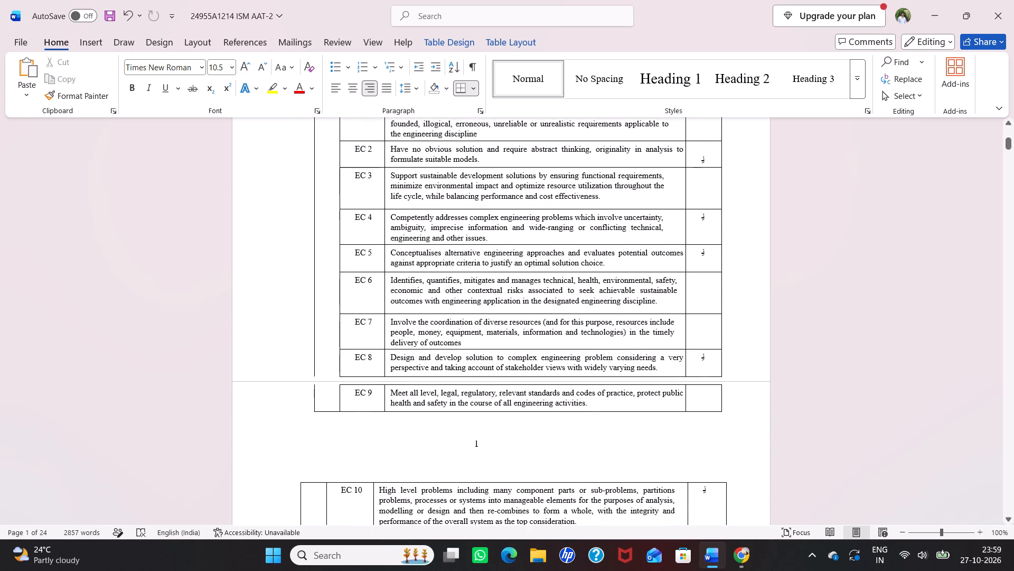
click(713, 407)
drag(731, 419, 734, 382)
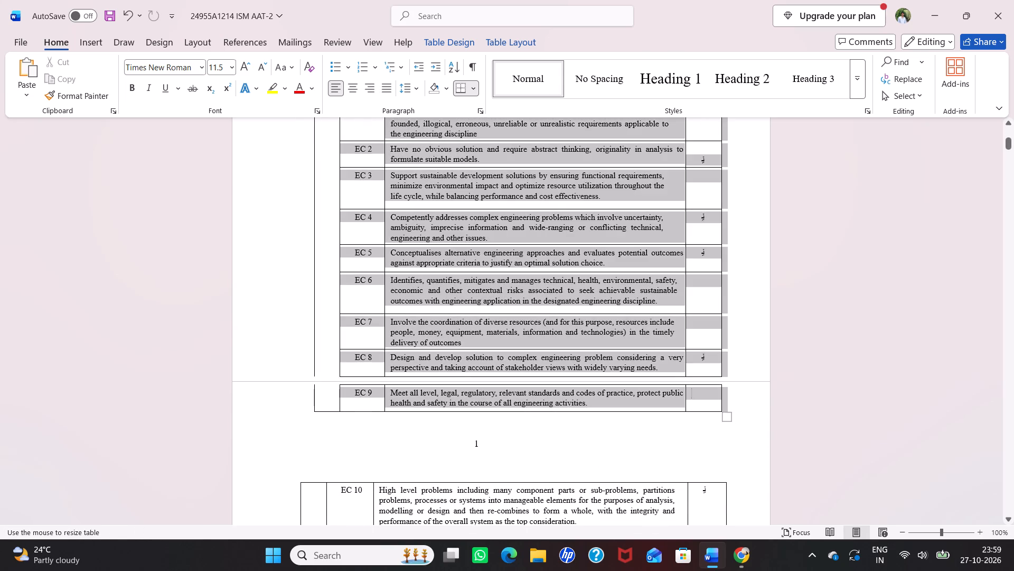
drag(734, 382, 738, 336)
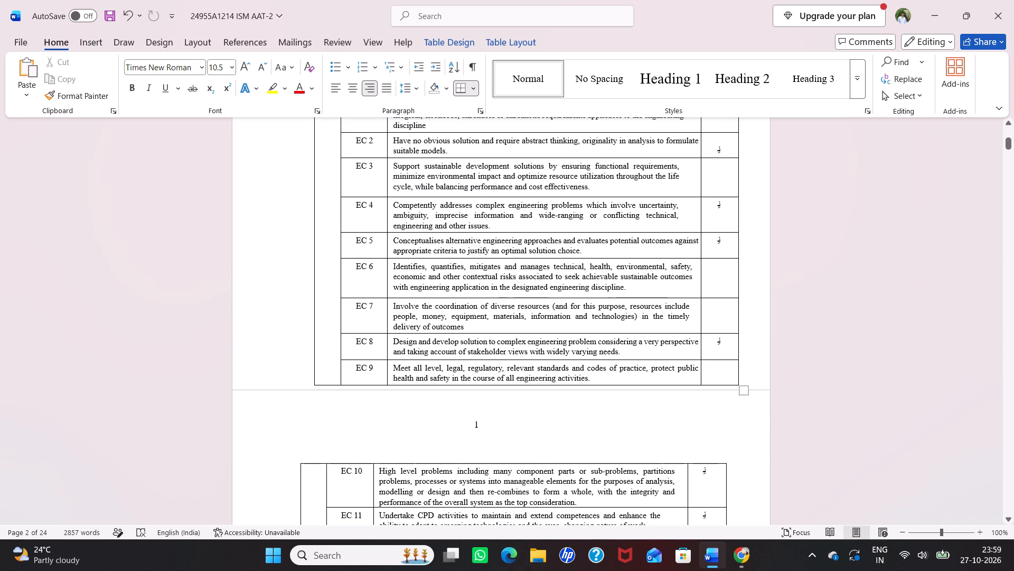
drag(743, 390, 743, 357)
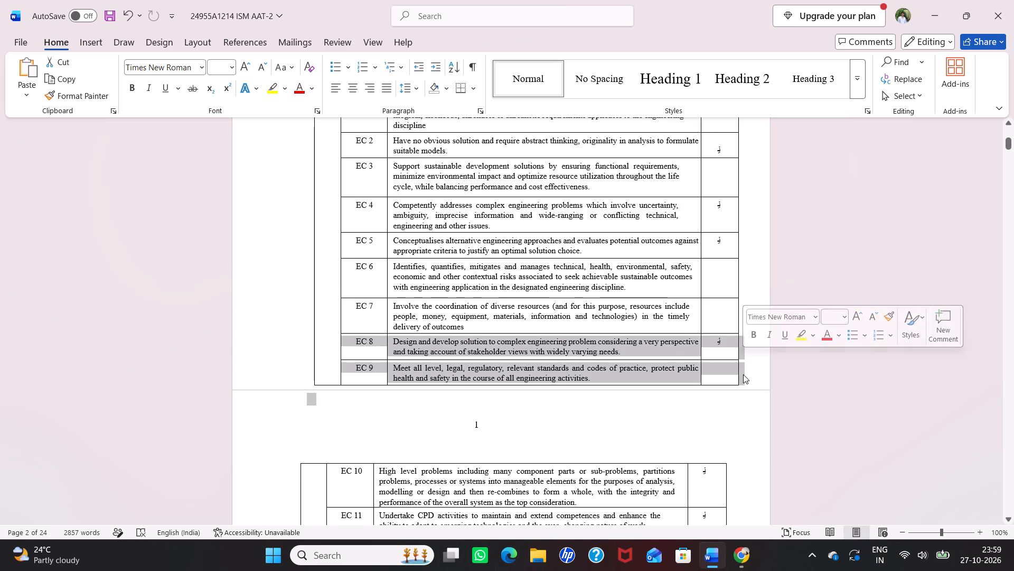
click(743, 374)
drag(745, 395, 747, 379)
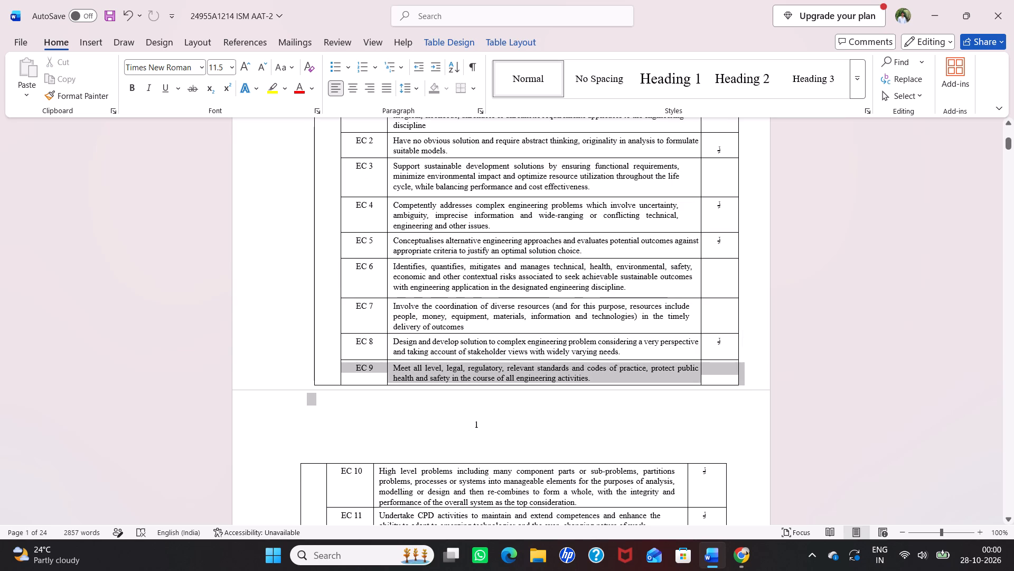
drag(747, 379, 747, 362)
scroll(720, 425, down, 5)
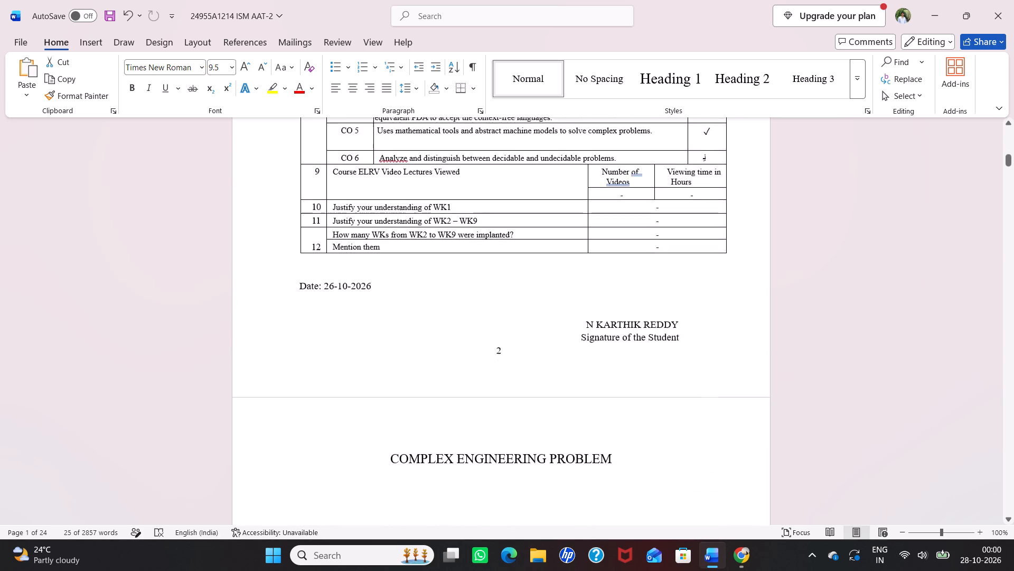
Replace the old tick marks for CO 1, CO 2 and CO 3 with the ✓ copied from the CO 5 row.
scroll(681, 298, up, 3)
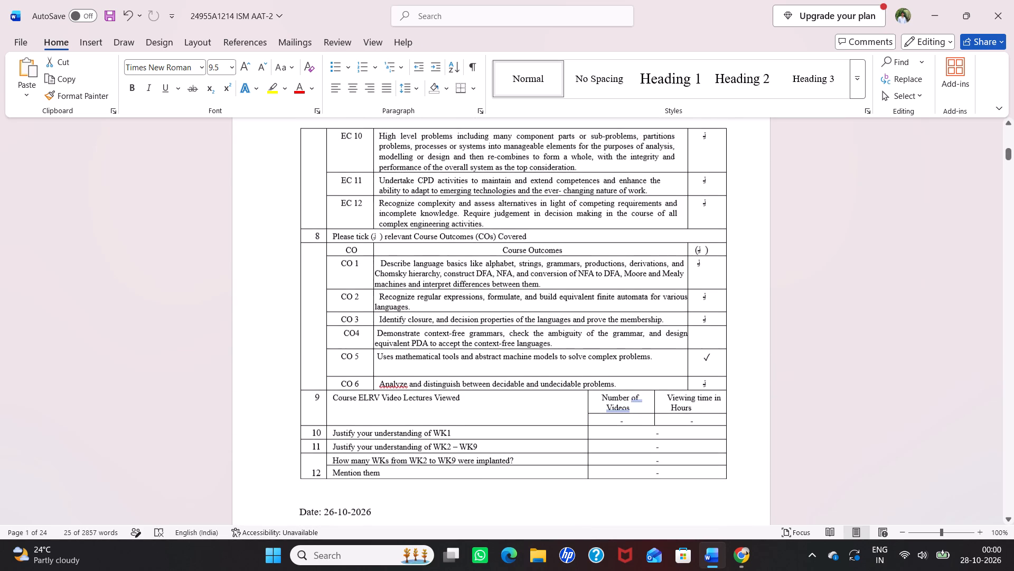
click(711, 300)
key(BackSpace)
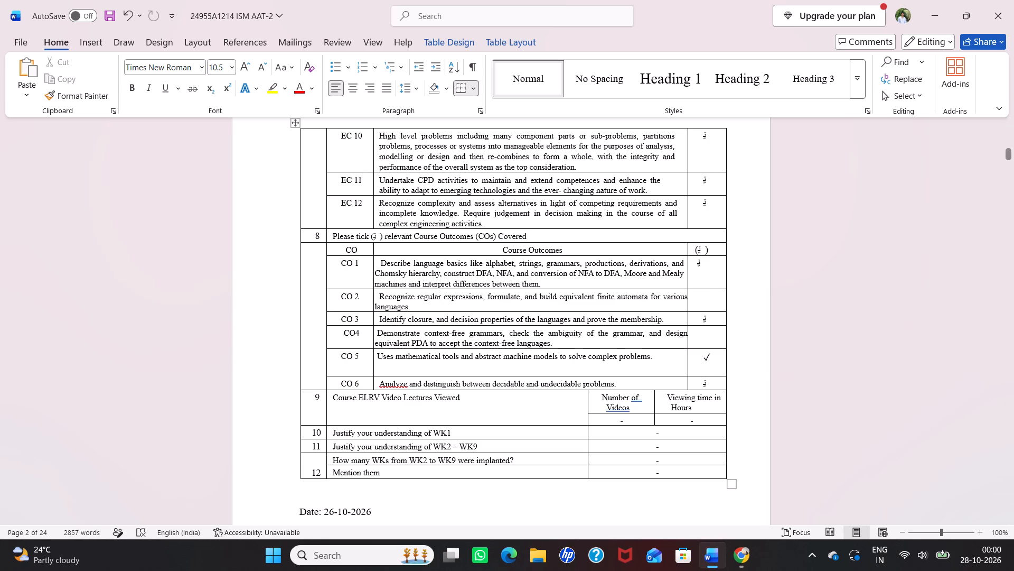
double_click(708, 352)
key(ctrl+c)
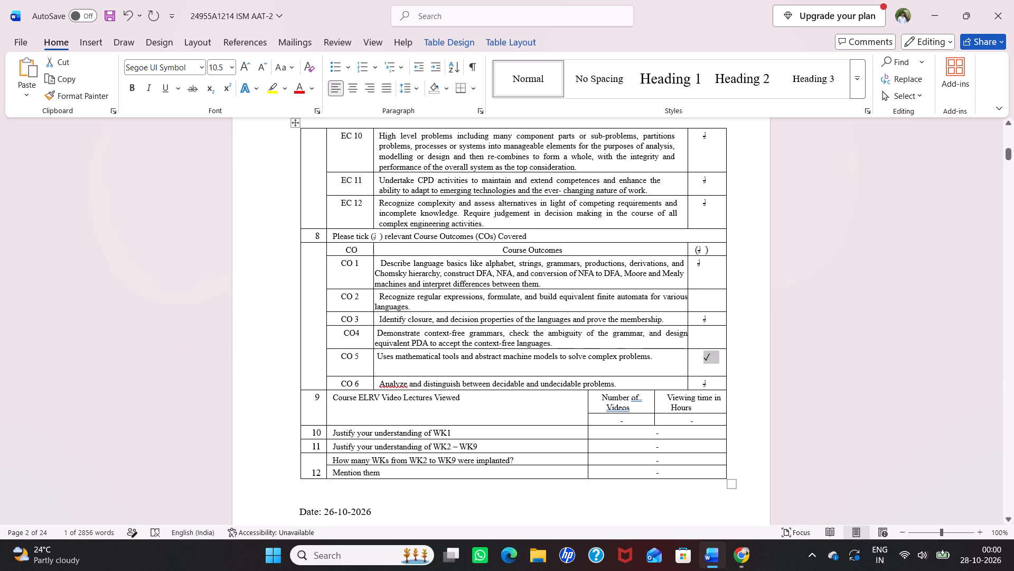
click(713, 319)
key(BackSpace)
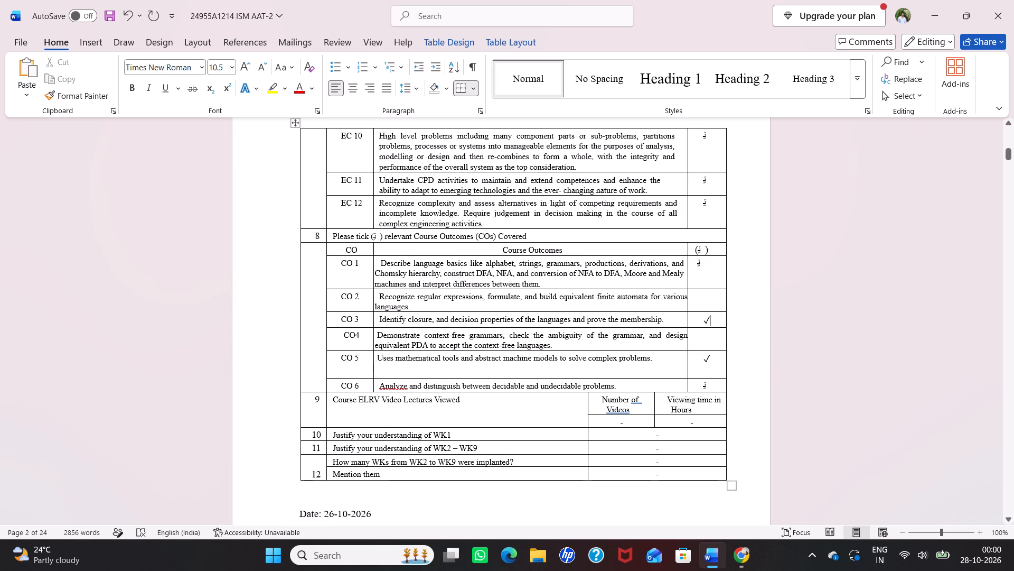
click(710, 301)
key(ctrl+v)
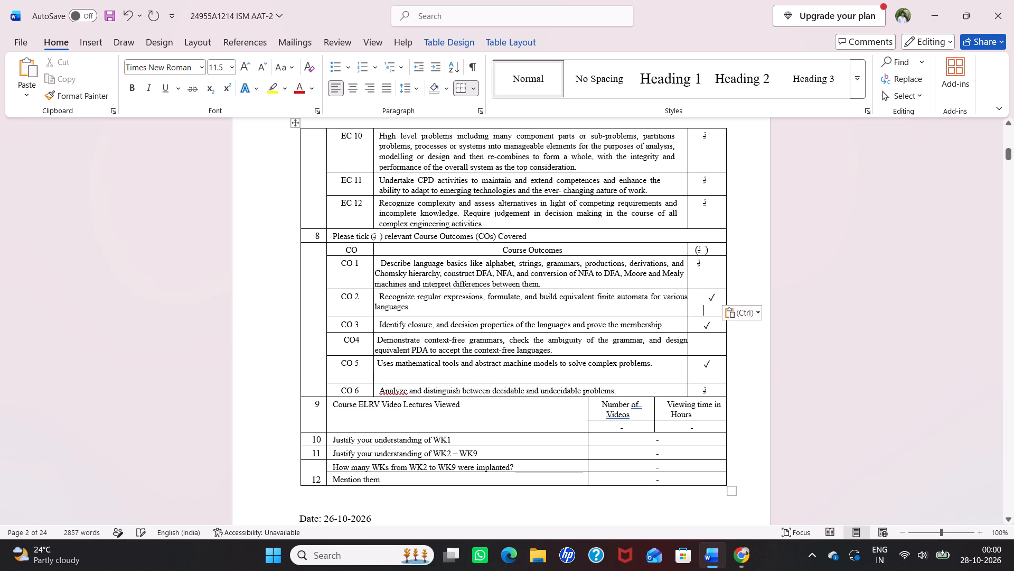
click(706, 262)
key(BackSpace)
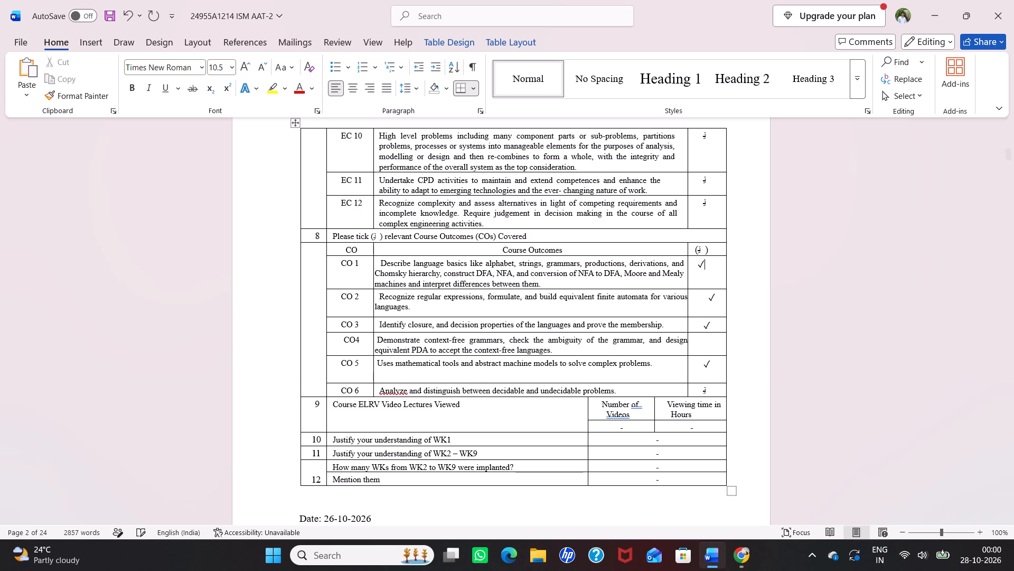
Replace the mark in the Course Outcomes header's parentheses with the copied ✓, keeping both parentheses on one line.
click(705, 250)
key(BackSpace)
key(ctrl+v)
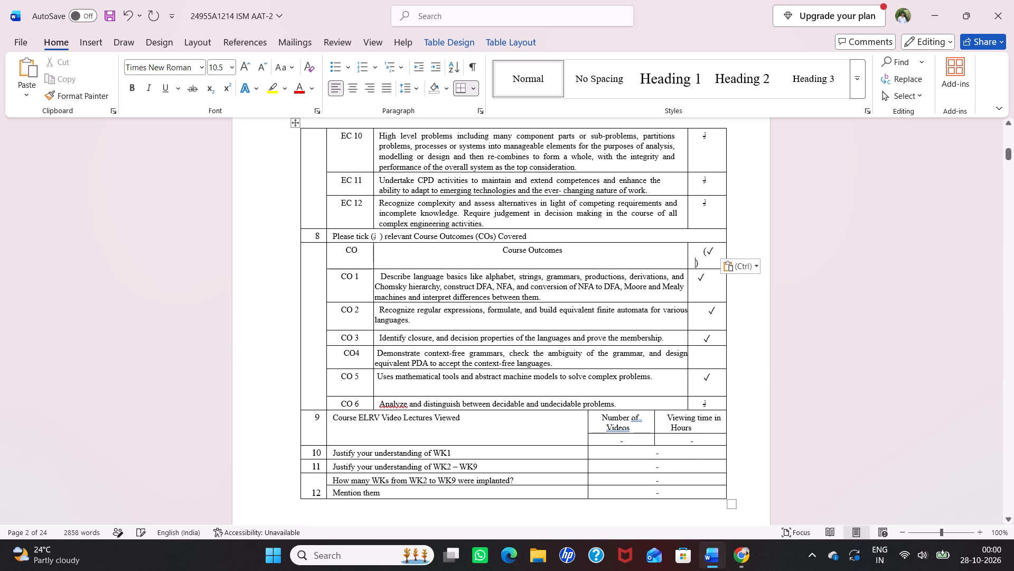
click(703, 252)
key(BackSpace)
click(703, 252)
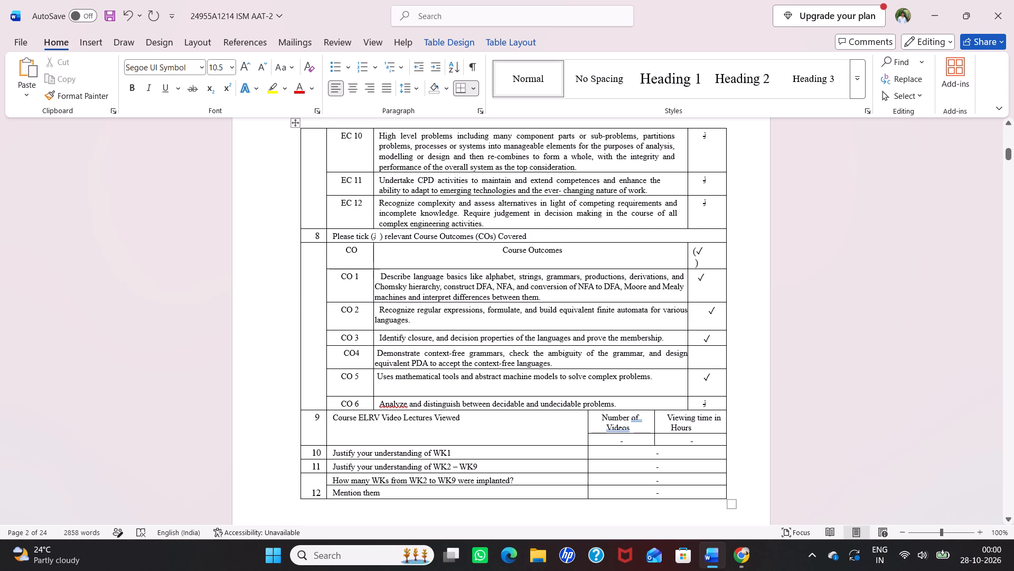
click(696, 261)
key(BackSpace)
key(BackSpace)
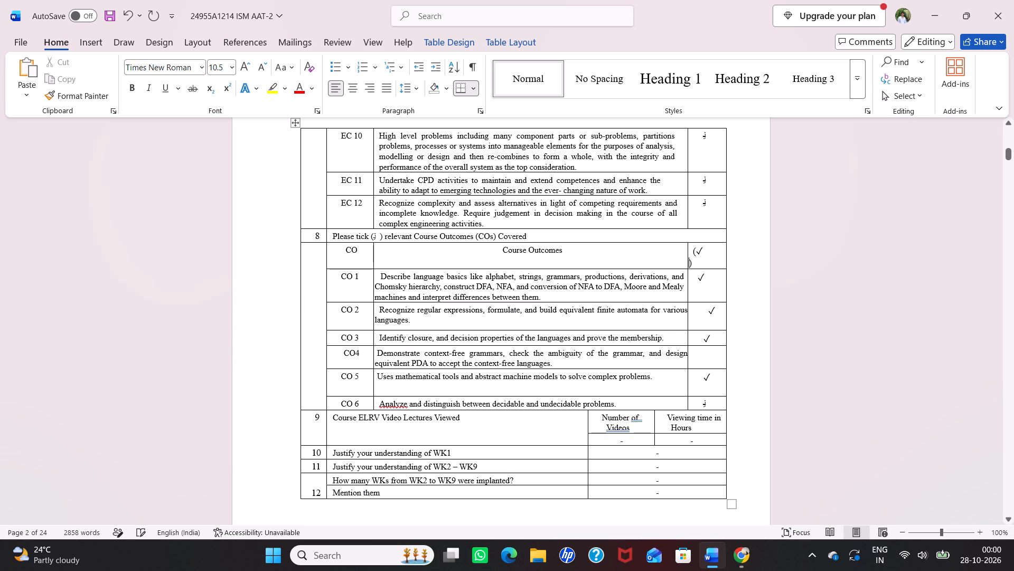
key(BackSpace)
Replace the old tick marks for EC 12, EC 11 and EC 10 on page 2 with the copied ✓.
click(710, 208)
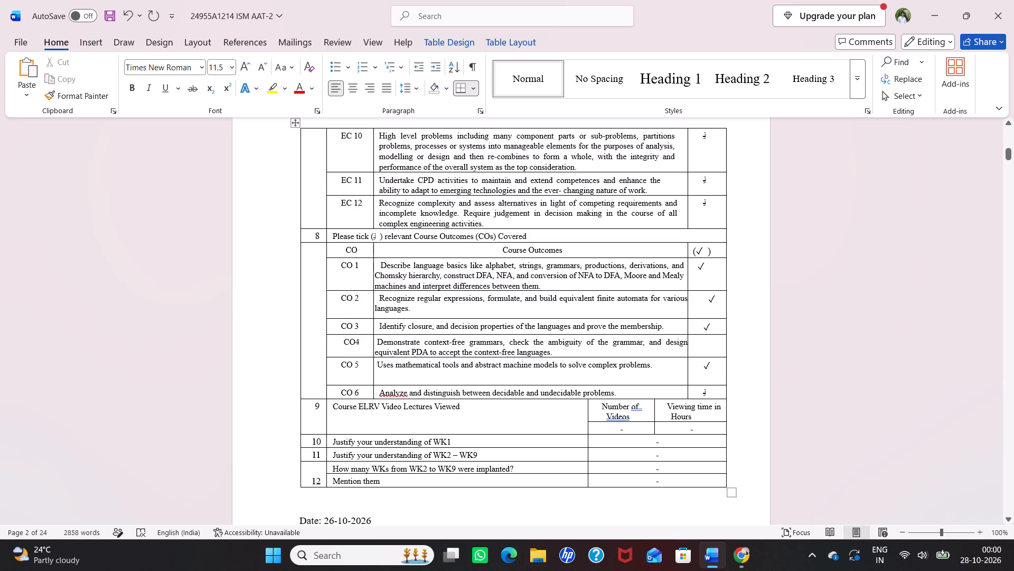
key(BackSpace)
key(ctrl+v)
click(710, 178)
key(BackSpace)
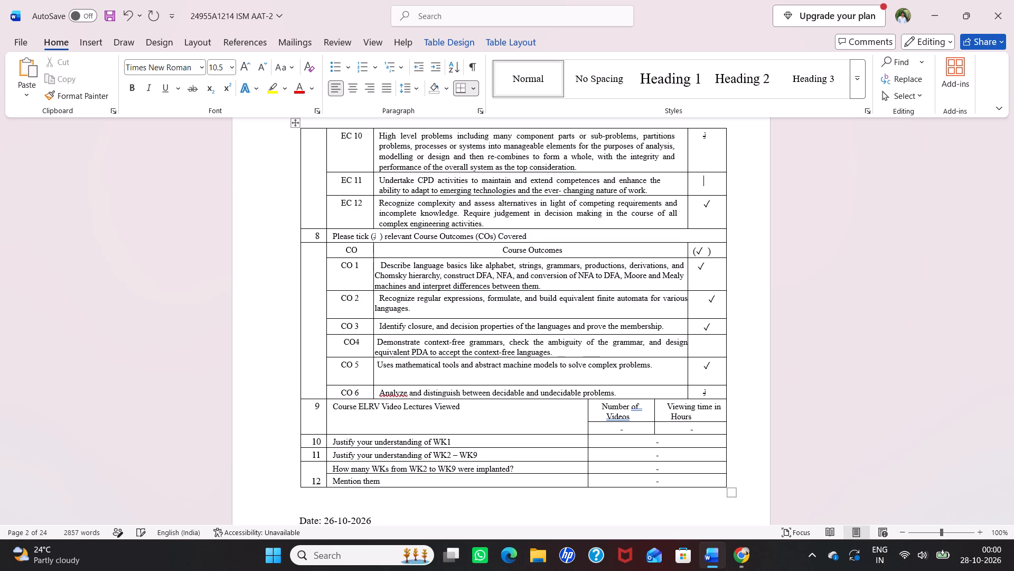
key(ctrl+v)
click(711, 132)
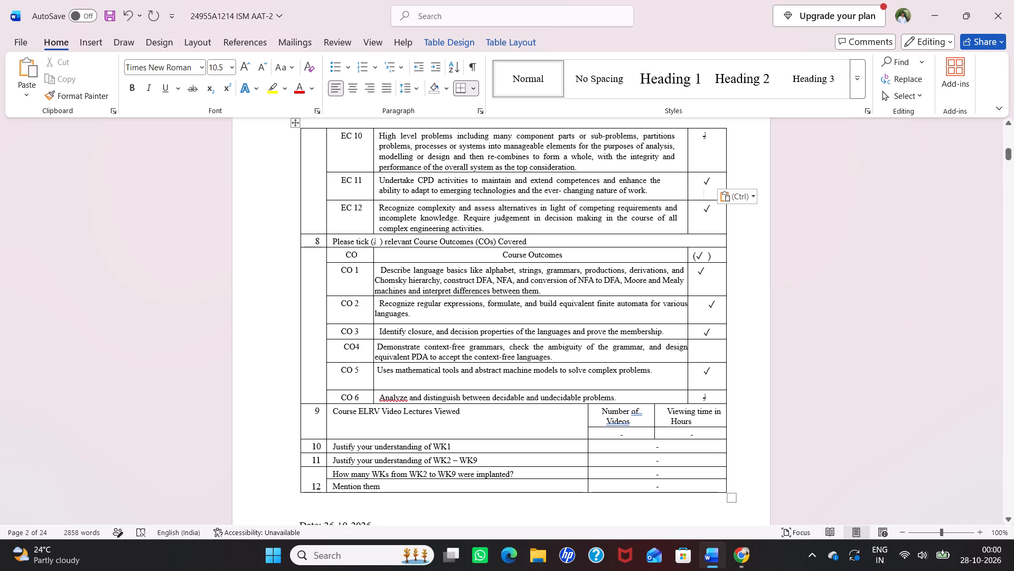
key(BackSpace)
Replace the old tick marks for EC 8, EC 5, EC 4, EC 2 and EC 1 on page 1 with the copied ✓.
scroll(711, 132, up, 3)
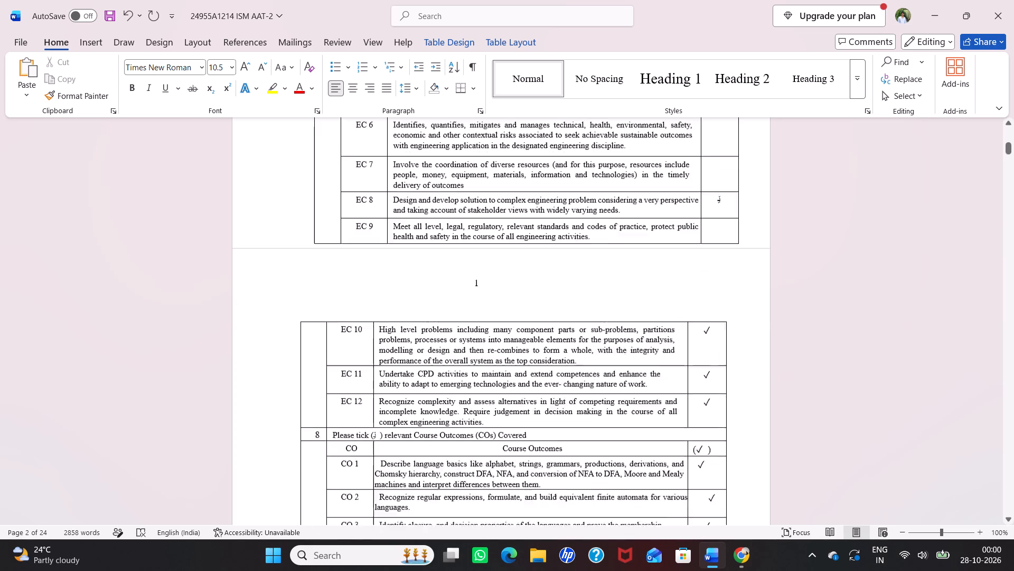
click(728, 272)
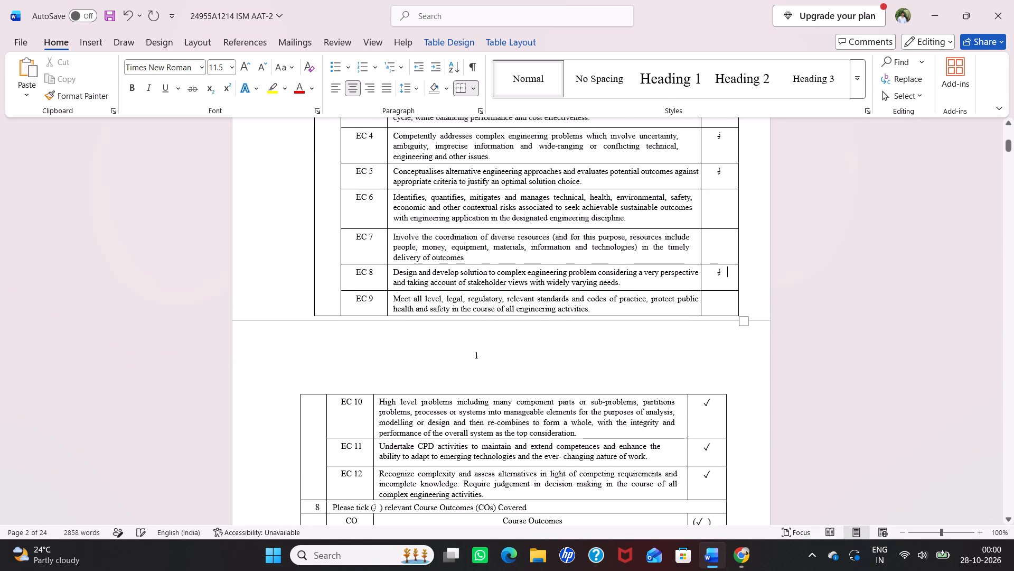
key(BackSpace)
click(736, 170)
key(BackSpace)
click(731, 137)
key(BackSpace)
scroll(731, 137, up, 1)
click(729, 185)
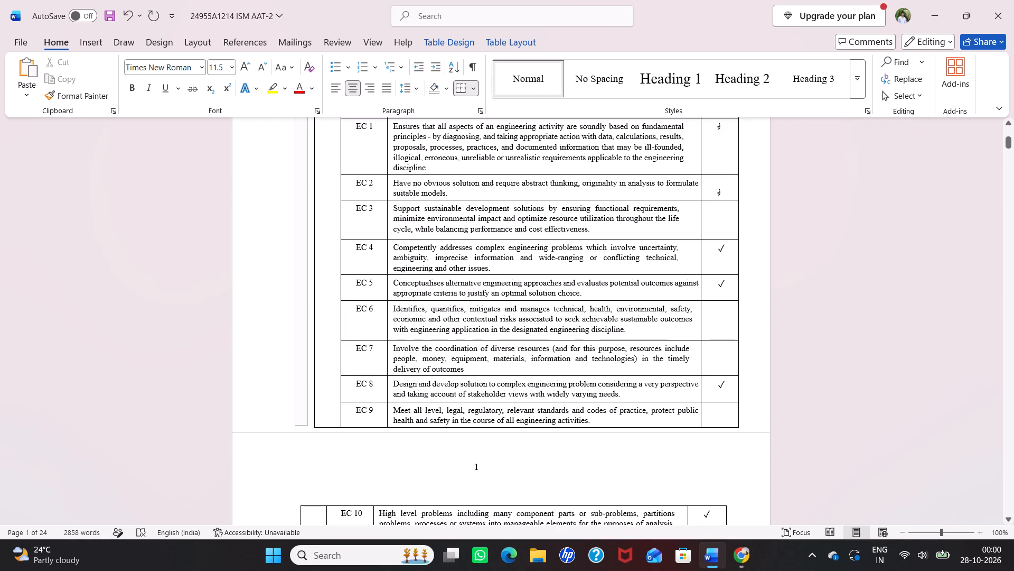
key(BackSpace)
click(733, 123)
key(BackSpace)
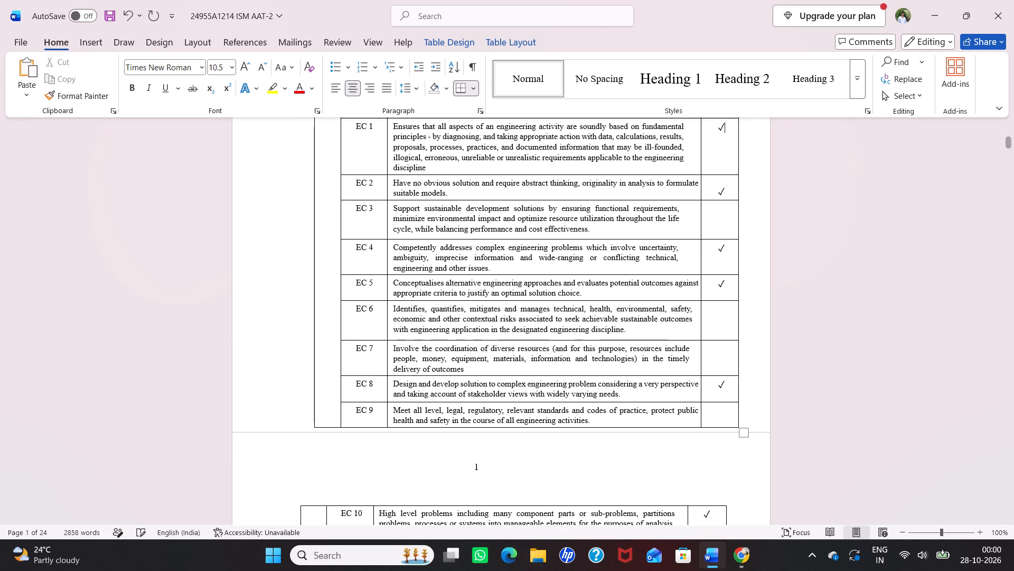
Replace the mark in the EC Profiles header's parentheses with the copied ✓, keeping both parentheses on one line.
scroll(733, 123, up, 1)
click(725, 186)
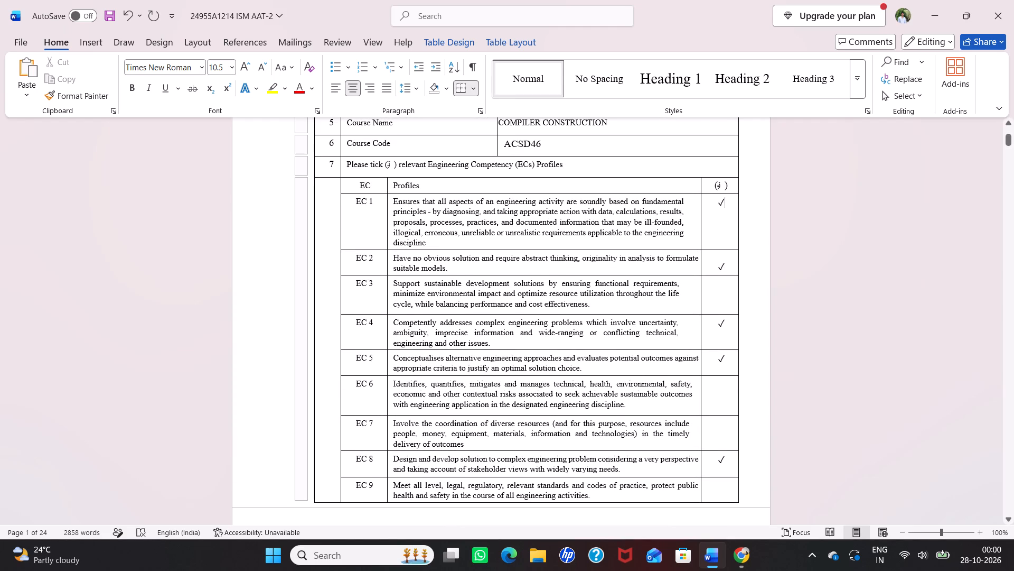
key(BackSpace)
key(ctrl+v)
scroll(725, 186, up, 1)
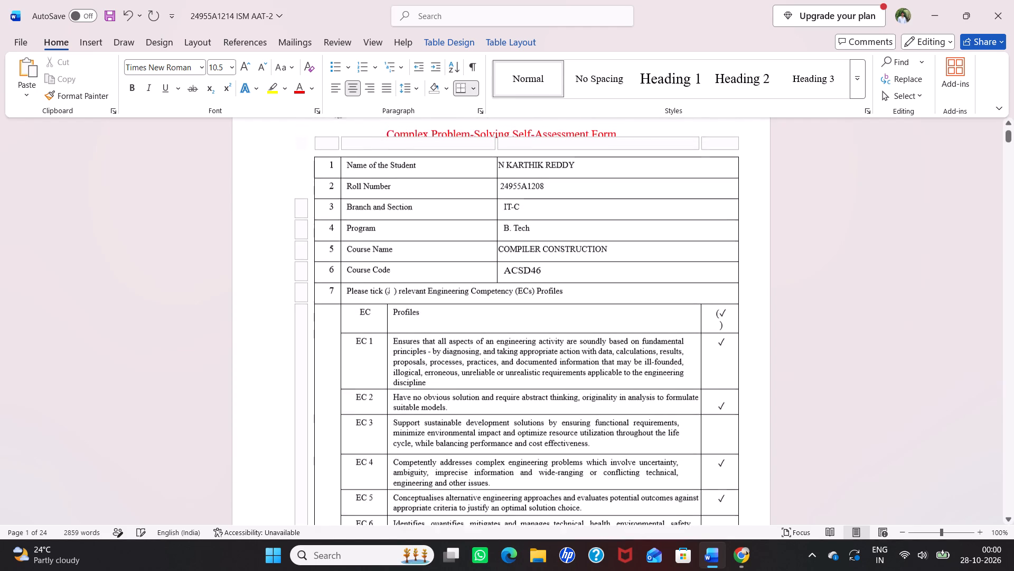
click(715, 329)
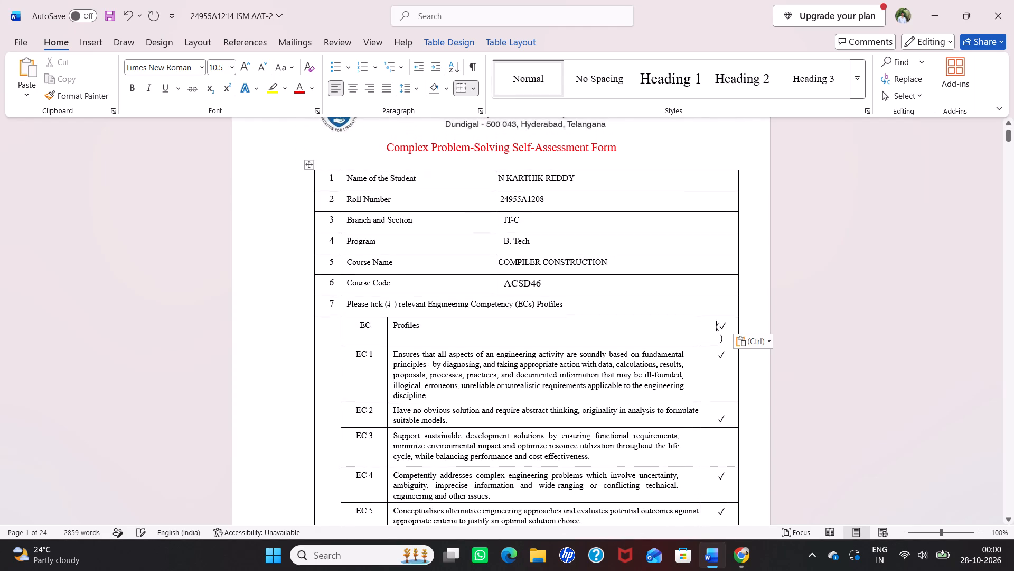
key(BackSpace)
key(BackSpace)
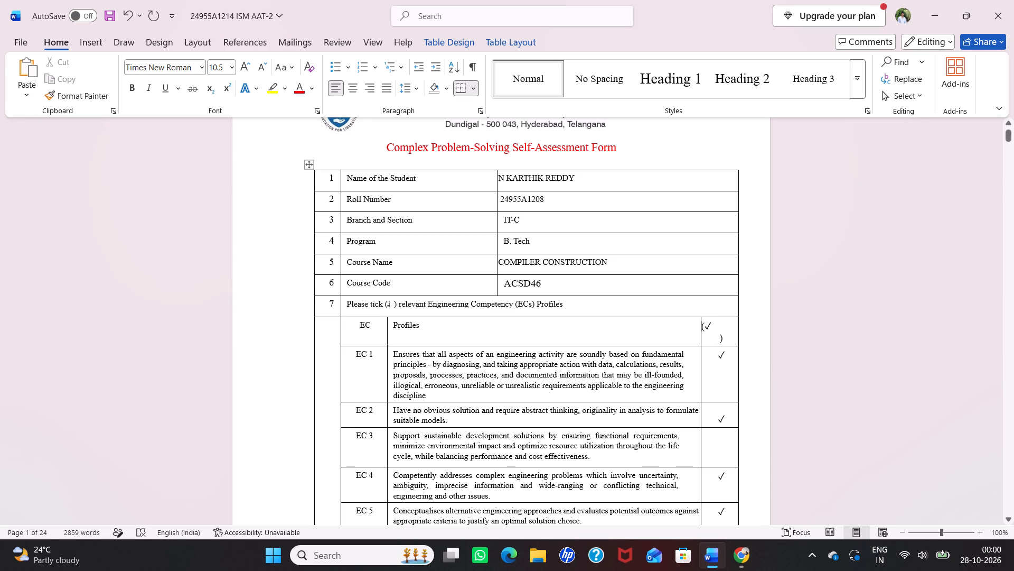
click(717, 338)
key(BackSpace)
key(BackSpace)
key(BackSpace)
key(BackSpace)
key(BackSpace)
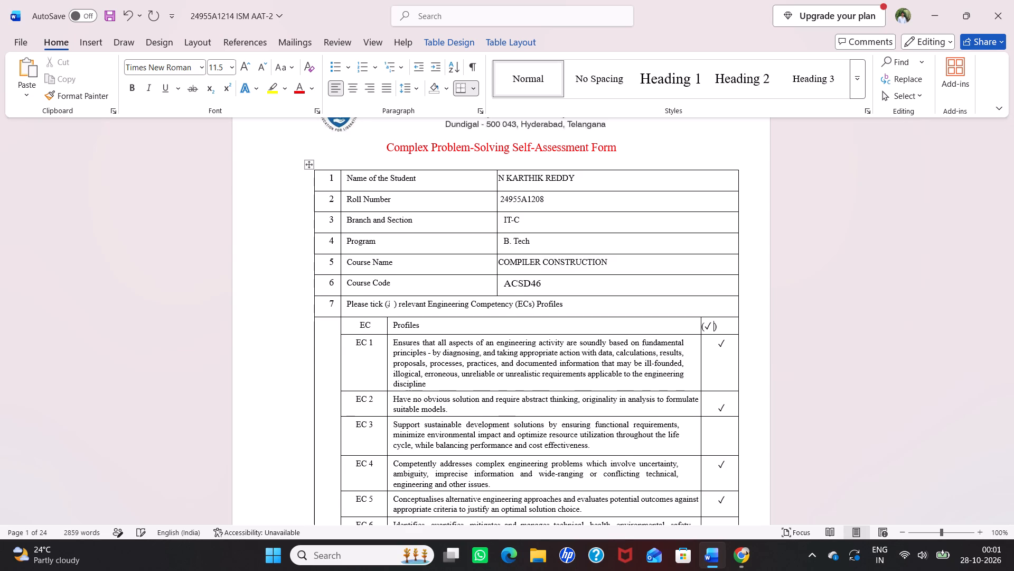
Review the self-assessment form, title pages, declaration, certificate and acknowledgement for remaining details that need correcting.
scroll(717, 338, up, 2)
scroll(717, 338, down, 6)
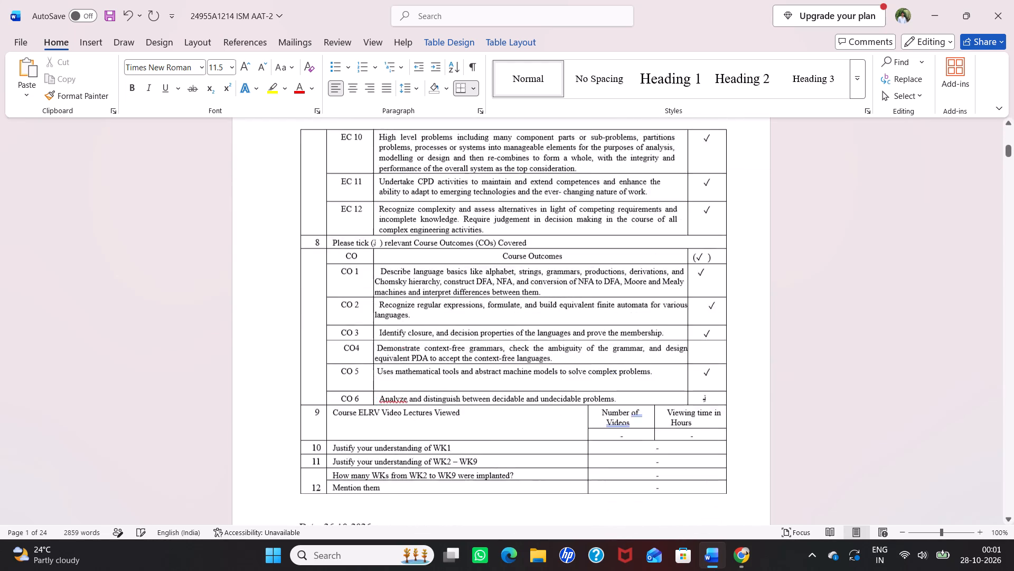
scroll(717, 338, down, 8)
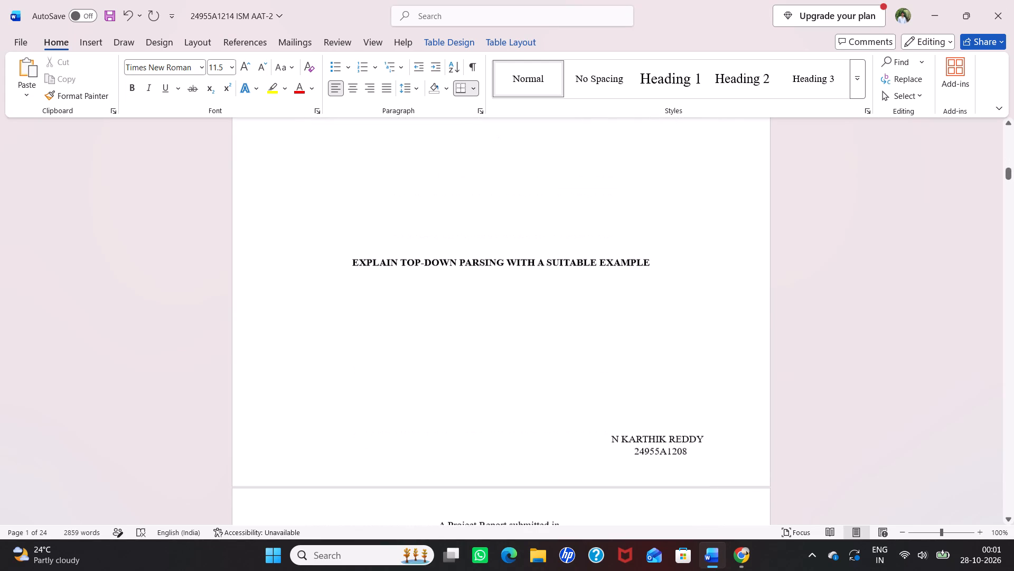
scroll(717, 338, down, 10)
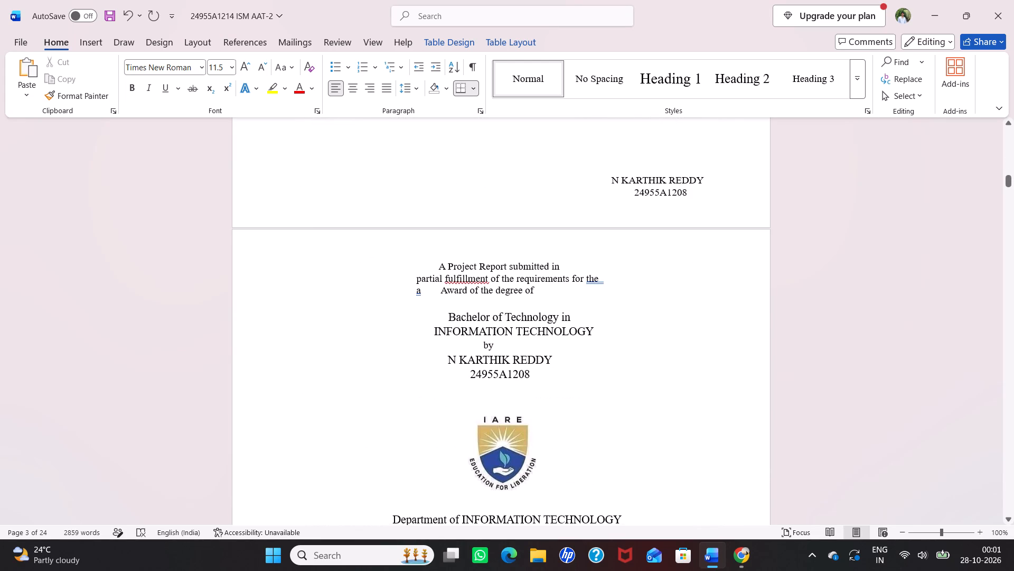
scroll(614, 377, down, 5)
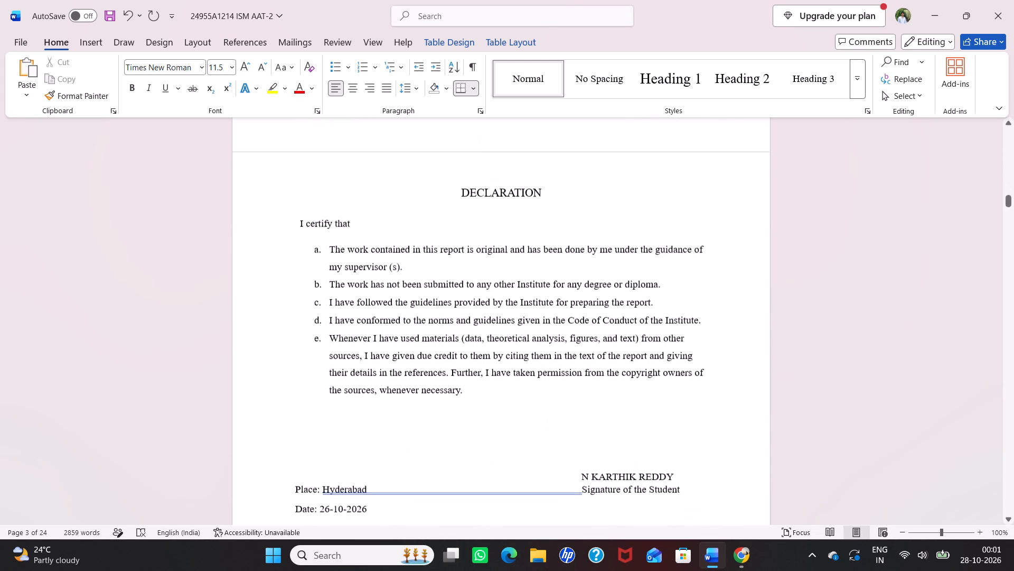
scroll(614, 377, down, 7)
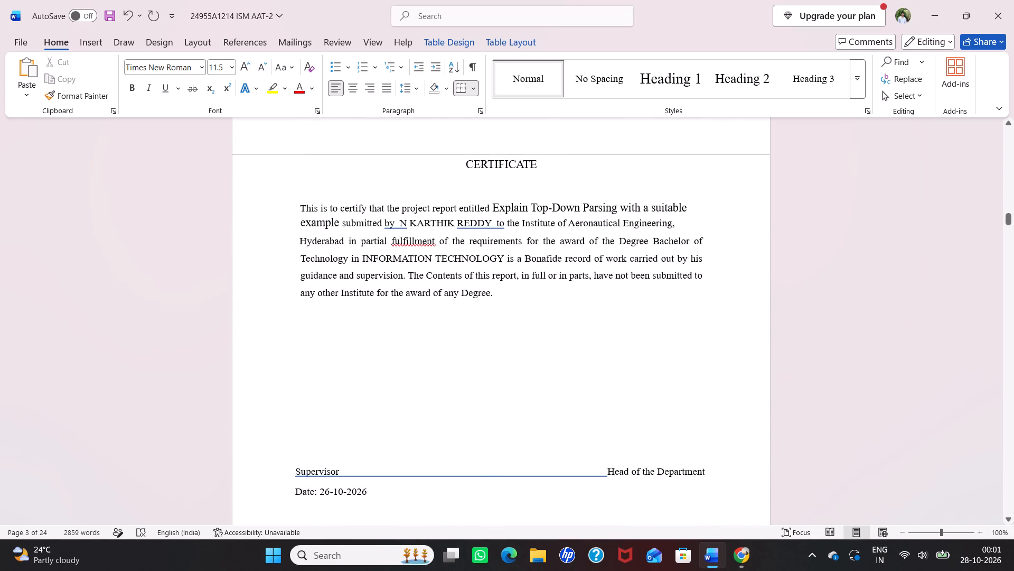
scroll(614, 377, down, 10)
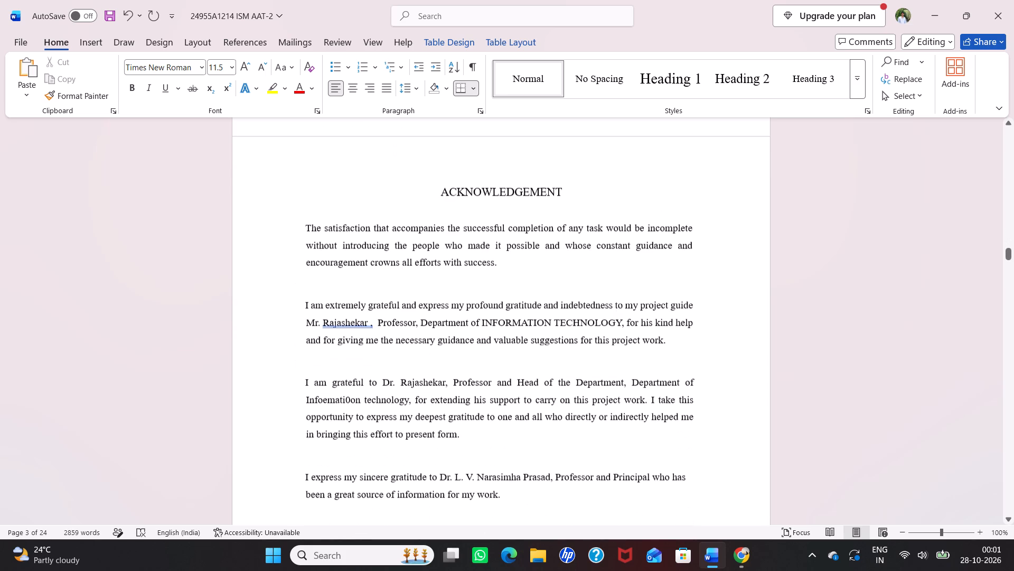
scroll(614, 377, down, 2)
scroll(614, 377, up, 1)
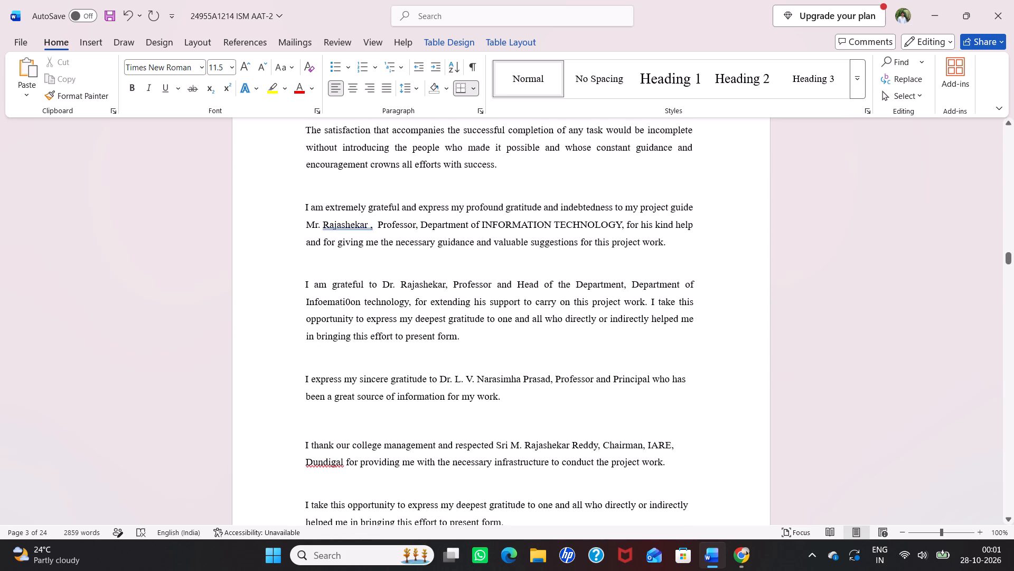
click(696, 236)
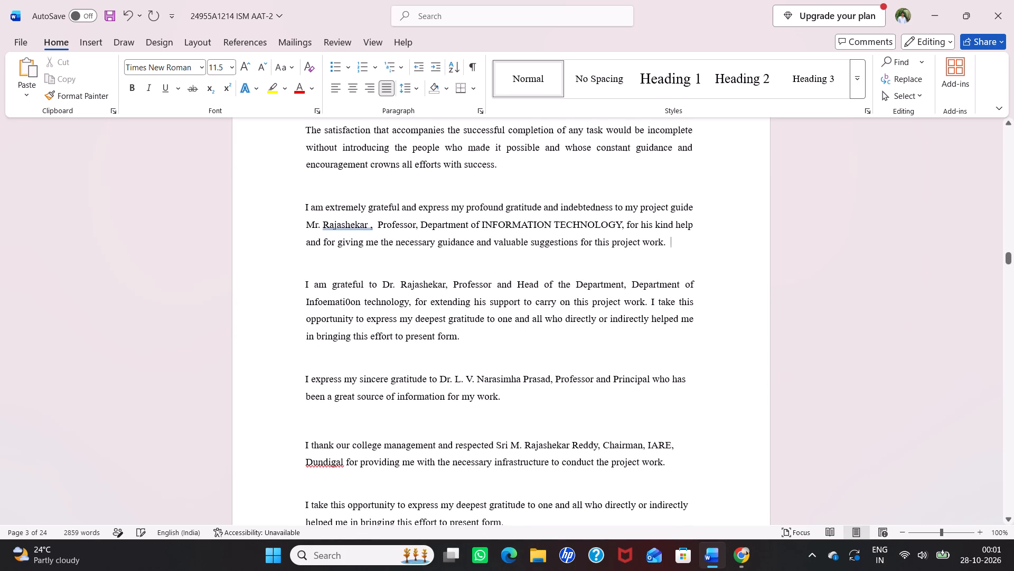
click(369, 223)
Preview the report for printing and check the layout of its pages through to the References page.
key(ctrl+p)
click(461, 215)
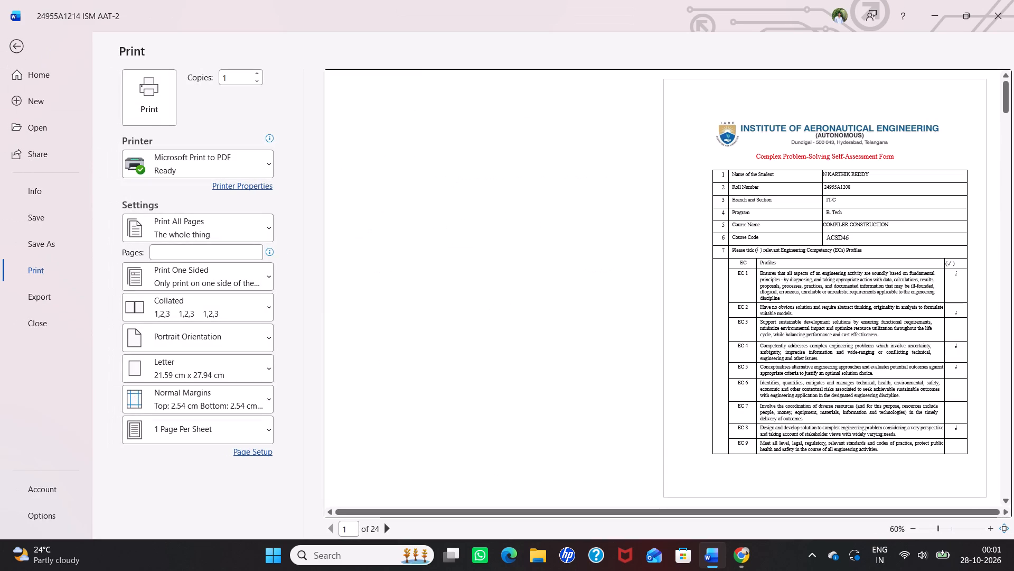
key(Up)
key(Up)
key(Down)
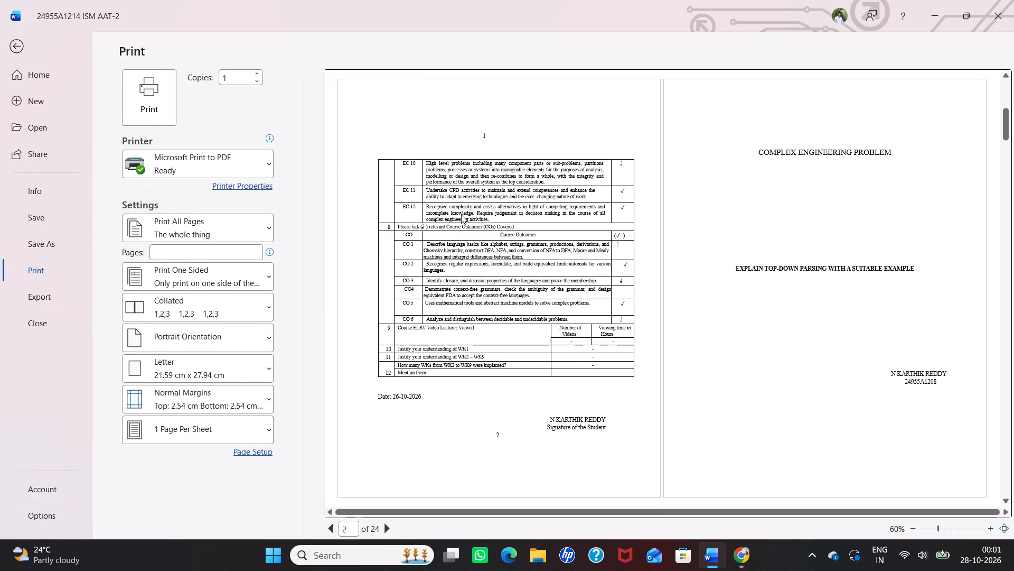
key(Down)
key(Down)
key(Down)
key(Down)
key(Down)
key(Down)
key(Down)
key(Down)
key(Down)
key(Down)
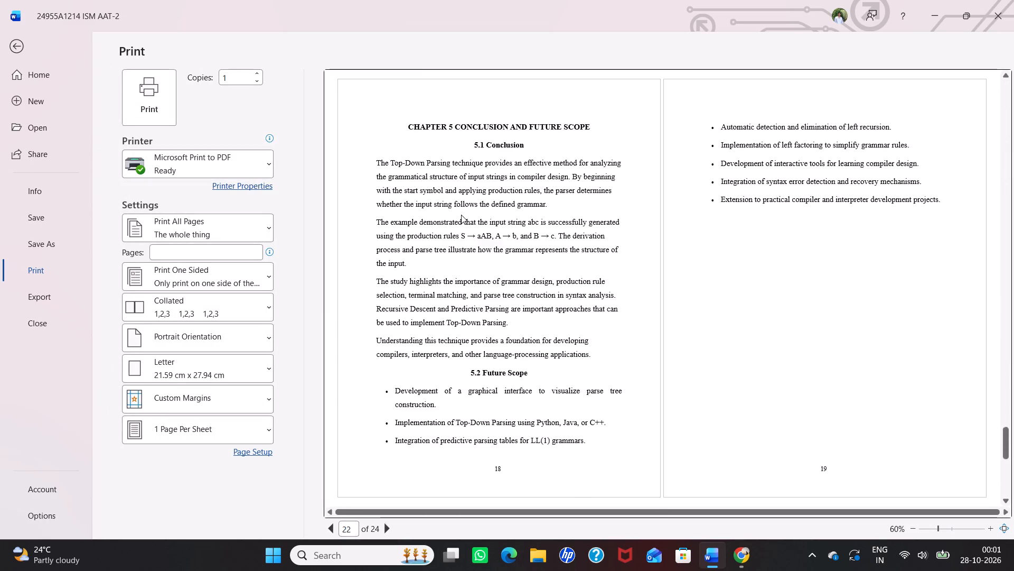
key(Up)
key(Down)
key(Down)
key(Down)
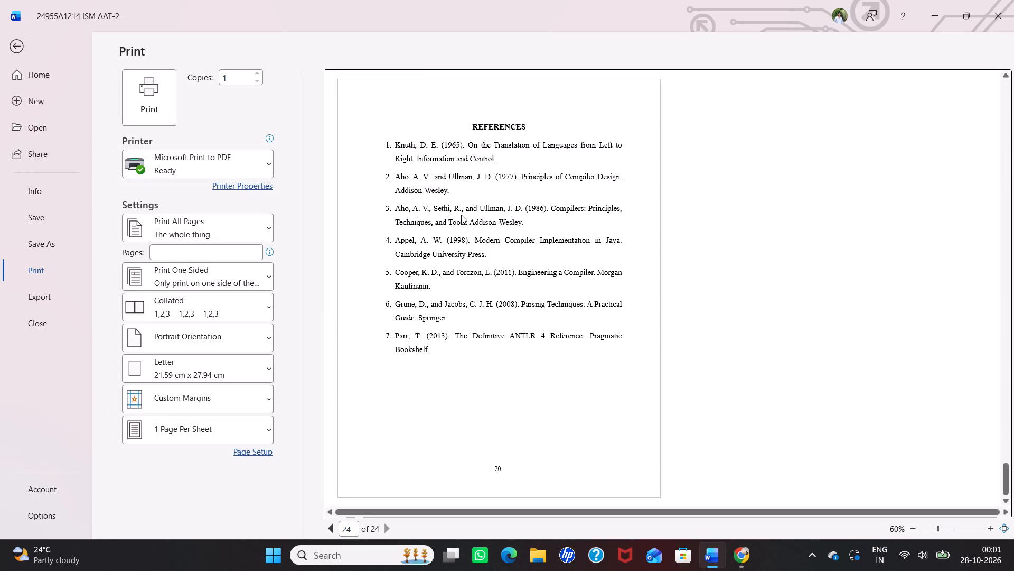
key(Up)
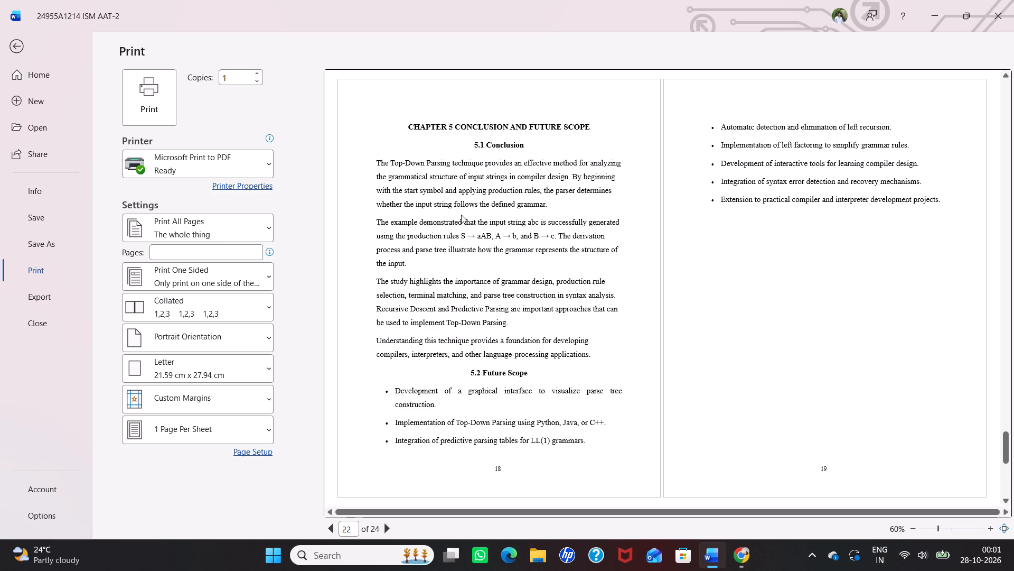
Start printing one copy of the whole report with Microsoft Print to PDF.
click(171, 102)
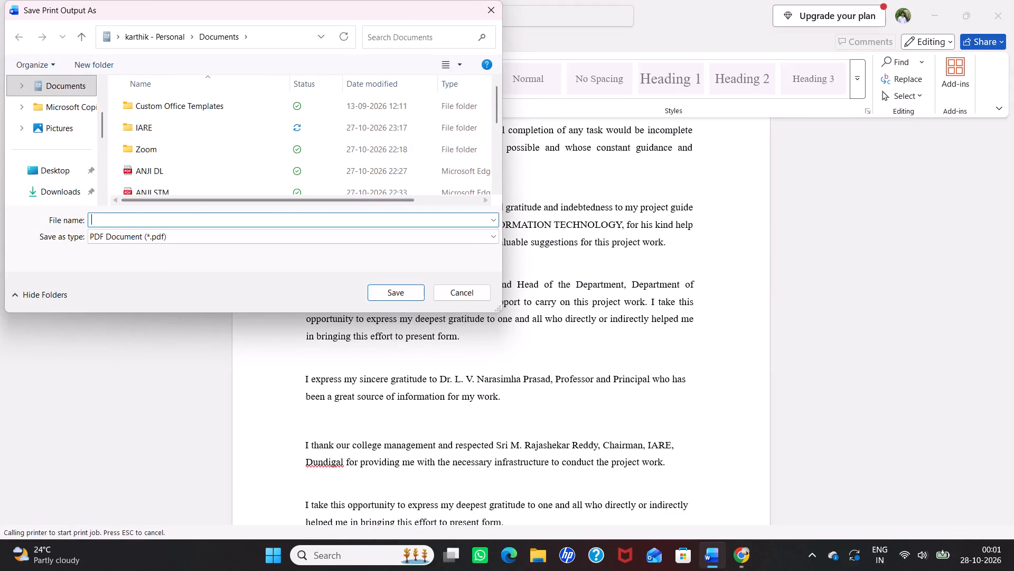
Switch to Chrome and sign in to the Samvidha student portal with the already filled-in credentials.
key(alt+Tab)
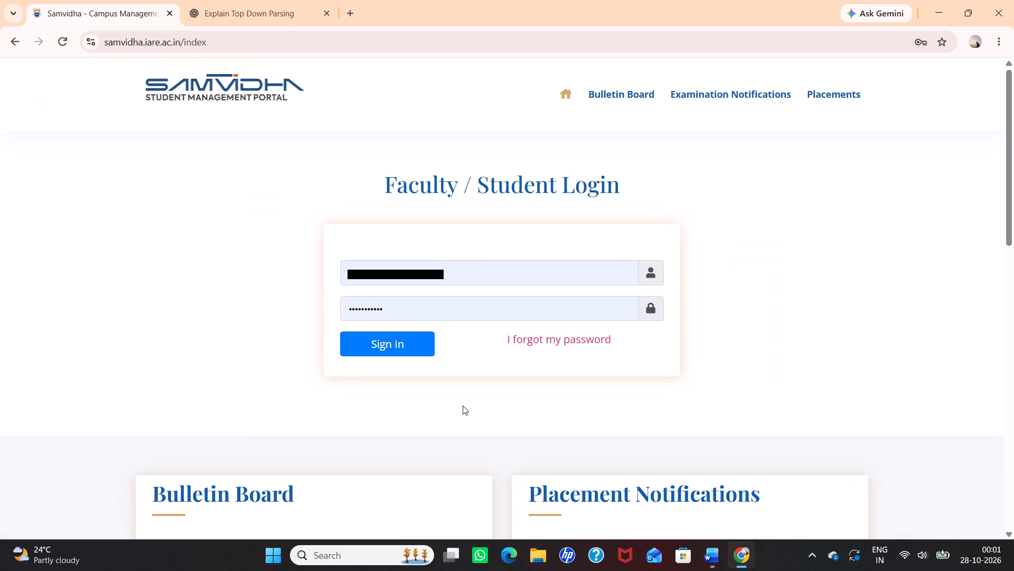
click(419, 341)
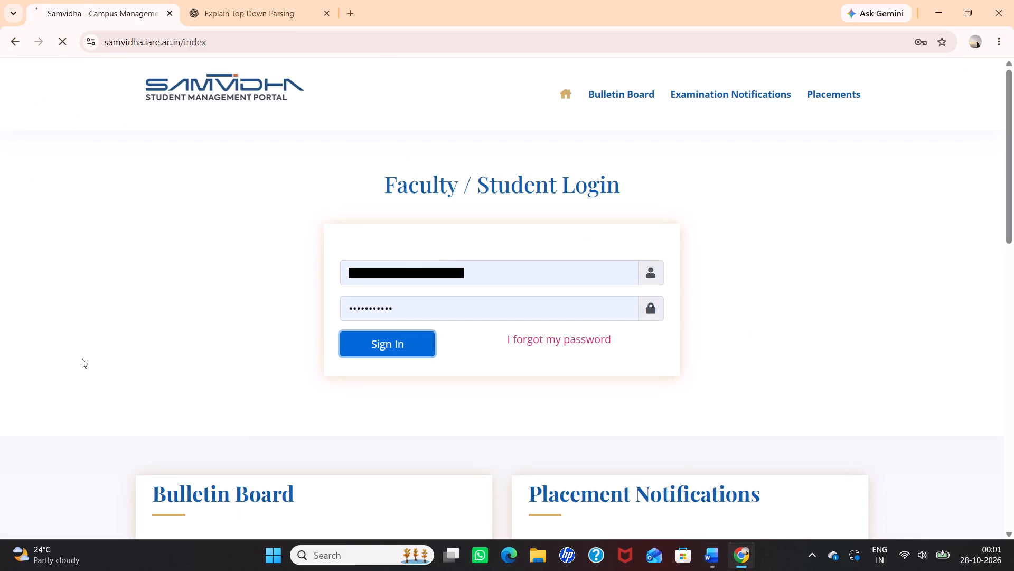
Open the AAT-II upload page from the Samvidha portal's Uploads section.
scroll(51, 399, down, 6)
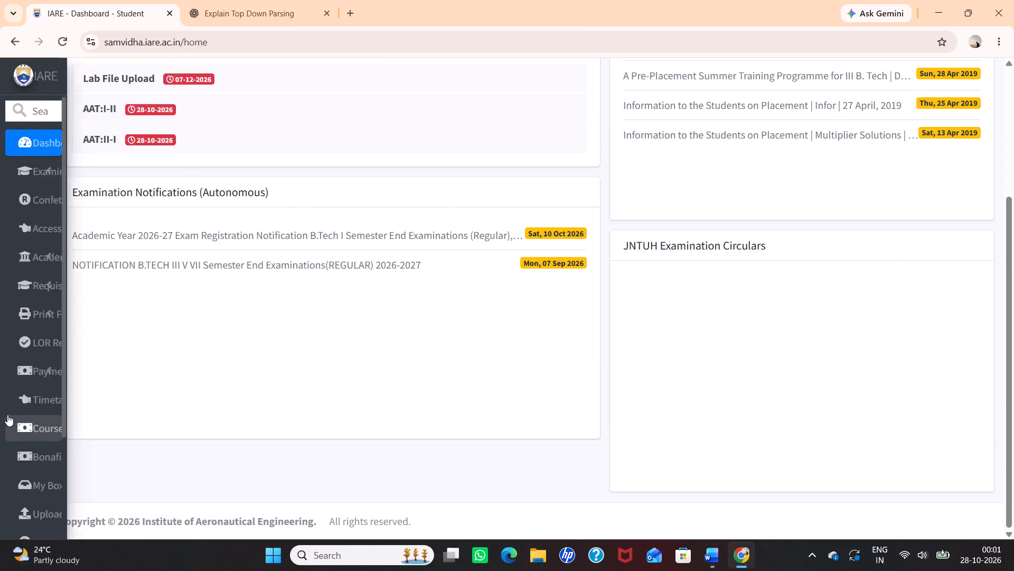
scroll(7, 415, down, 6)
click(57, 469)
scroll(57, 469, down, 5)
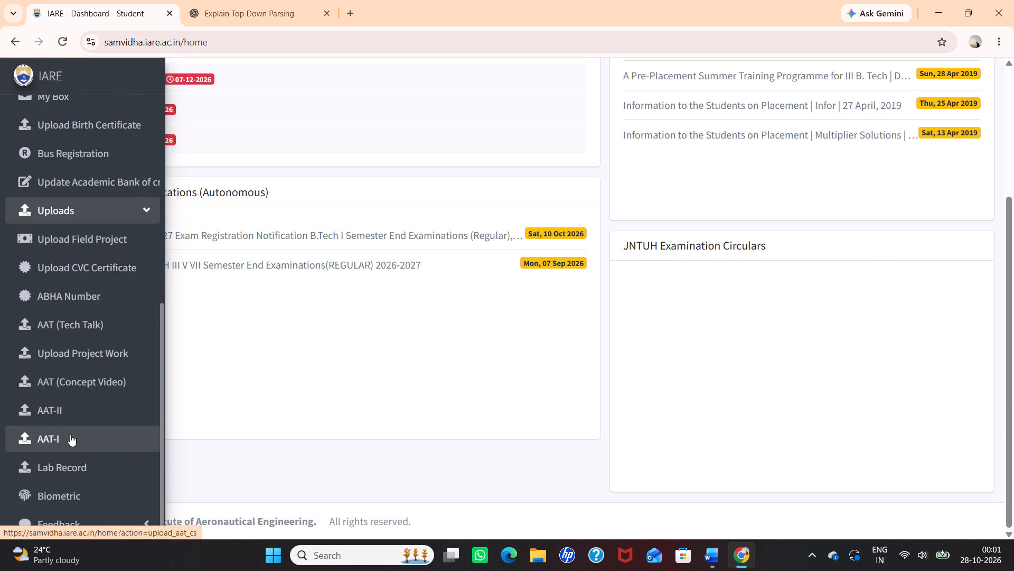
click(78, 420)
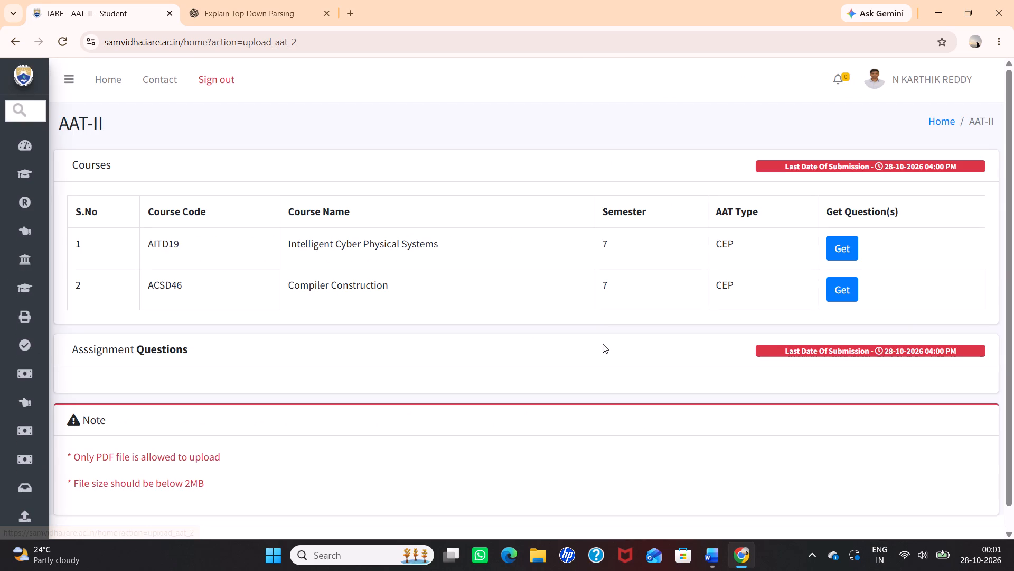
Save Word's print output in Documents as a PDF named Compiler Construction CEP, copying the course name from the portal's course list.
double_click(348, 285)
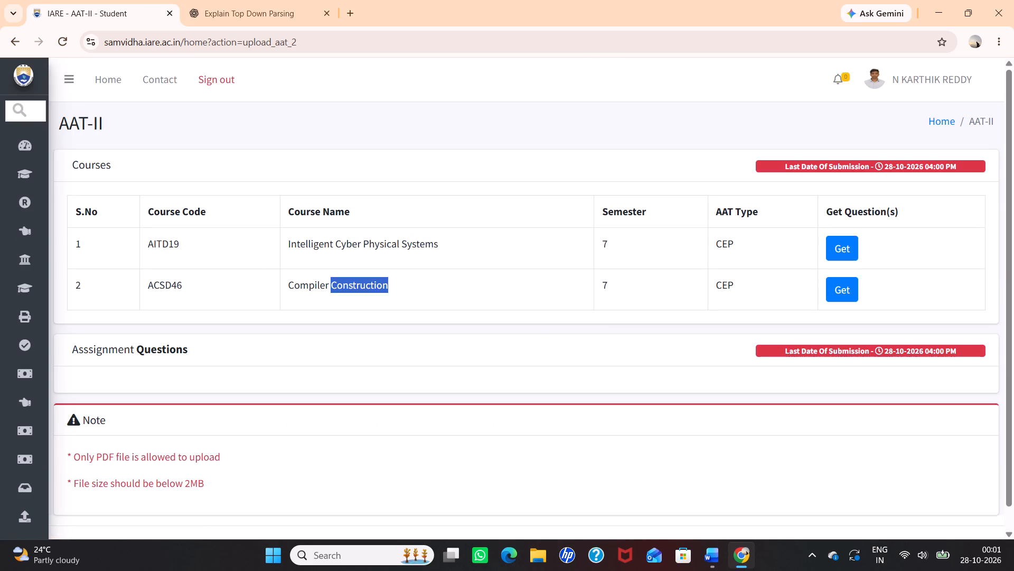
drag(293, 287, 396, 284)
drag(289, 284, 421, 278)
key(ctrl+space)
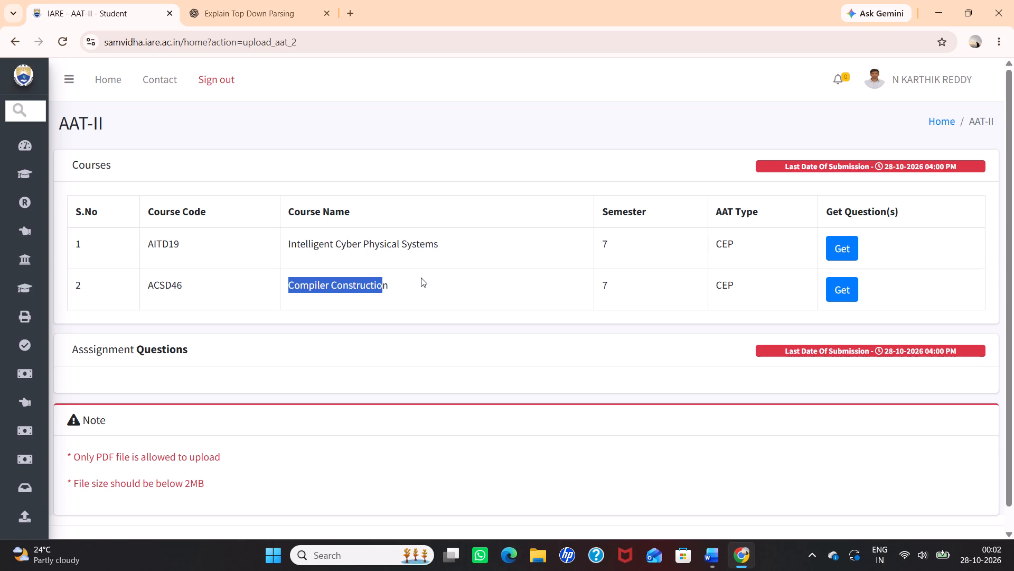
click(721, 558)
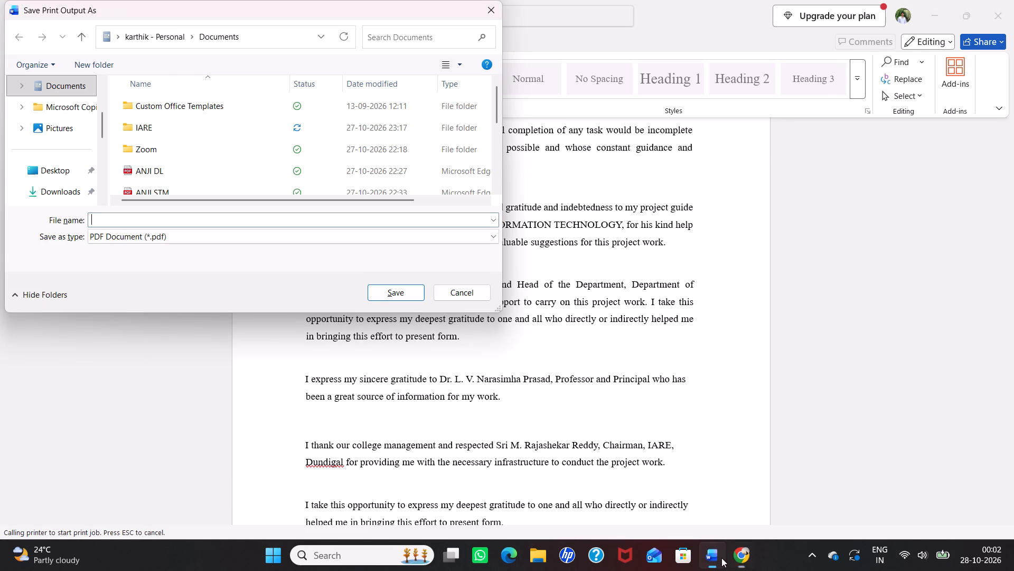
key(ctrl+v)
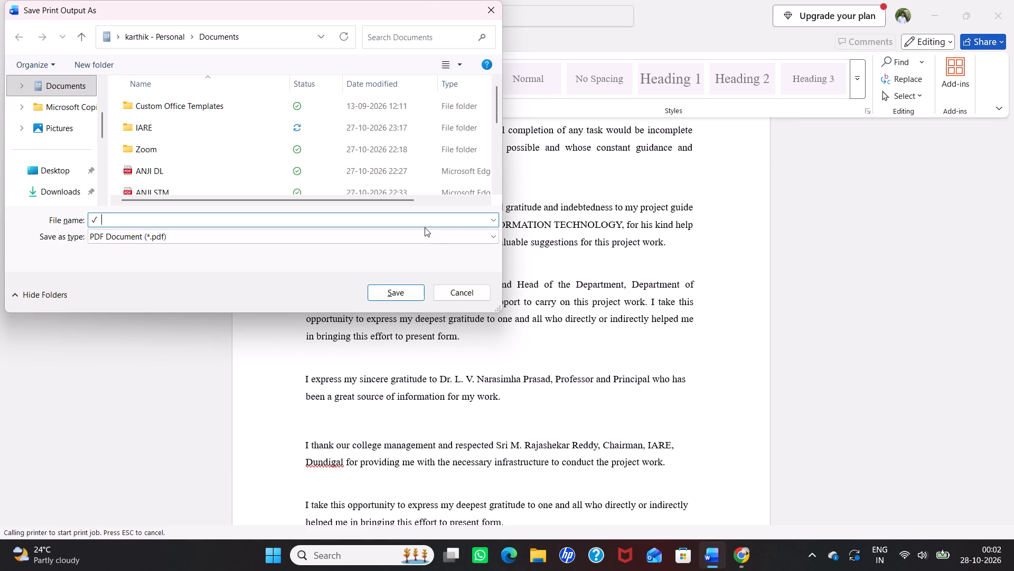
key(BackSpace)
key(BackSpace)
key(alt+Tab)
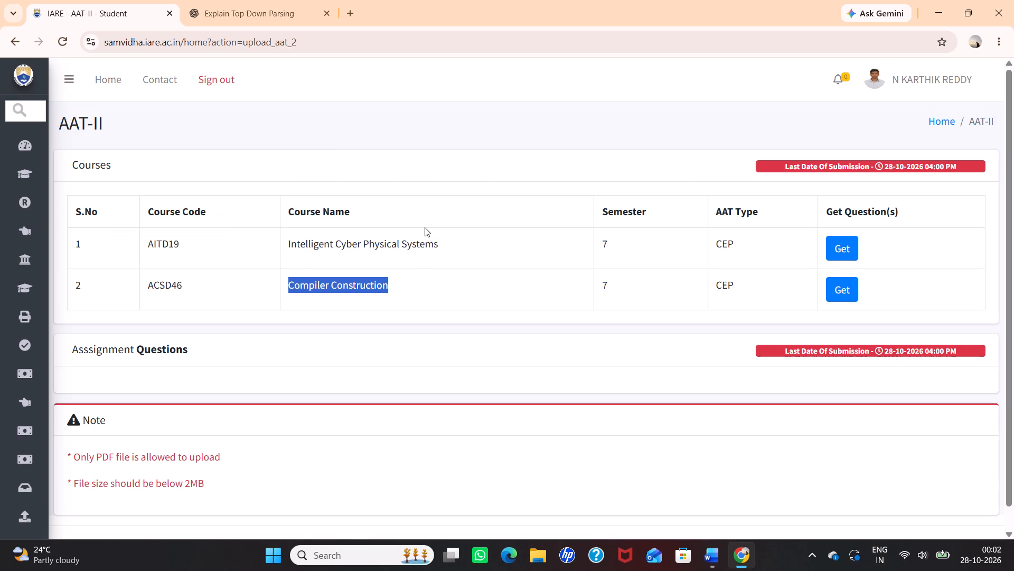
key(ctrl+c)
key(alt+Tab)
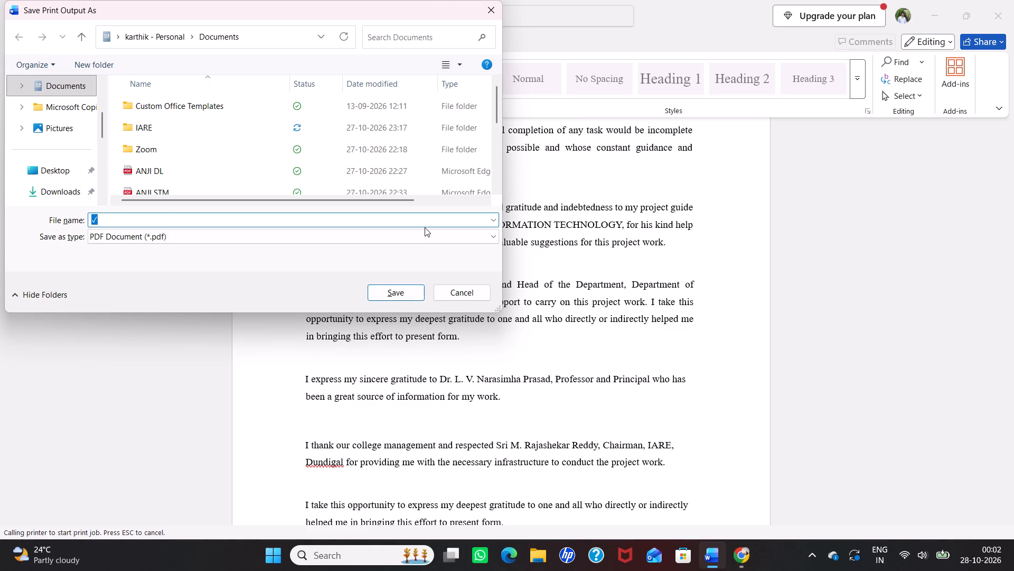
key(ctrl+v)
key(space)
text(CEP)
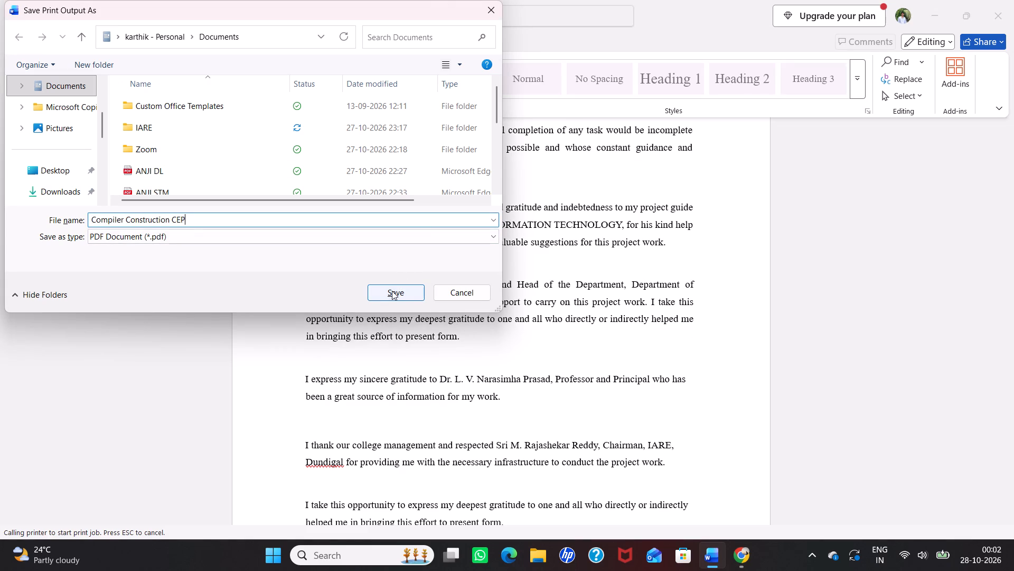
click(392, 291)
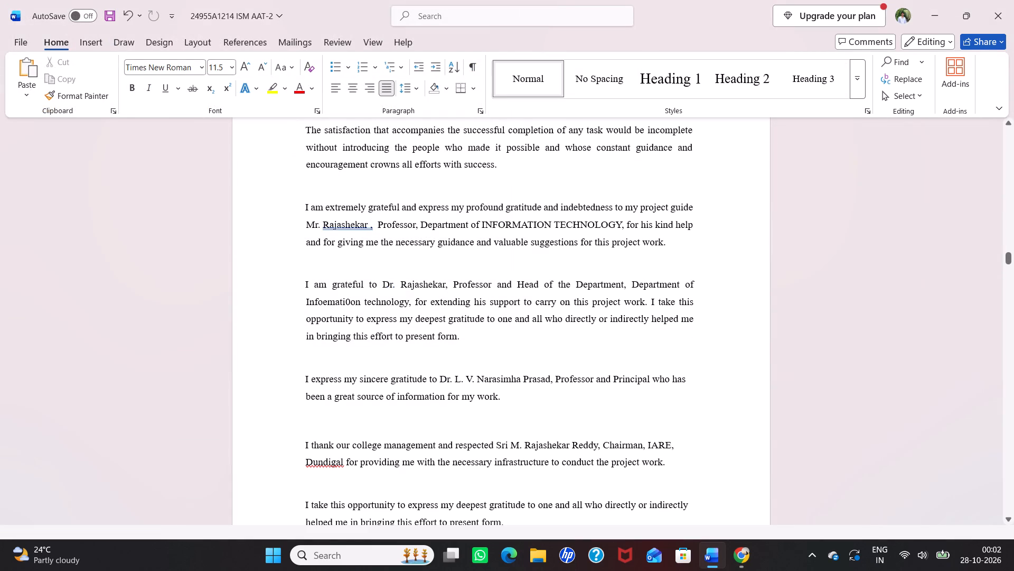
In a new Chrome tab, search Google for "remove pages for word" and open iLovePDF's tool for removing pages from a PDF.
click(730, 557)
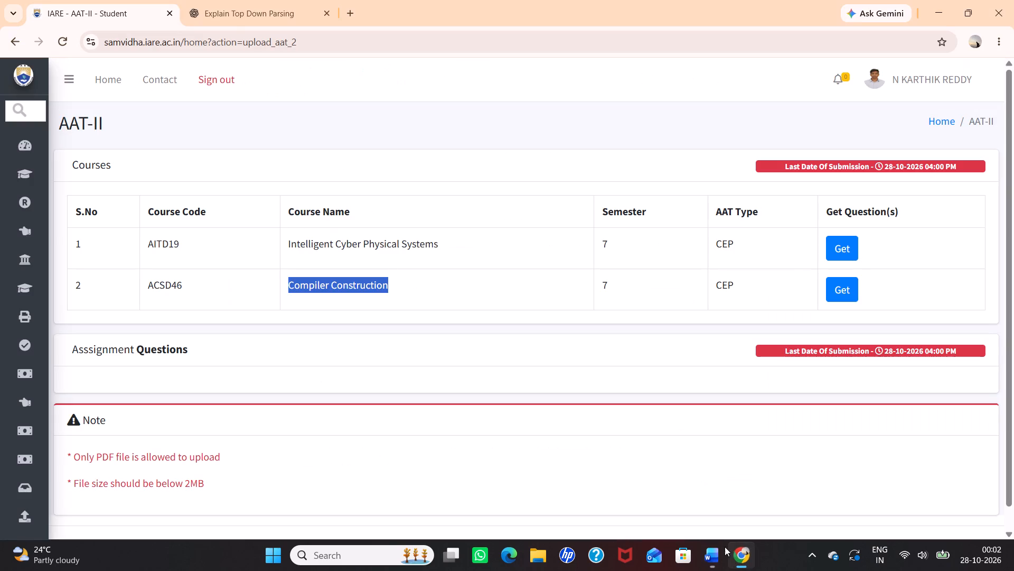
click(348, 8)
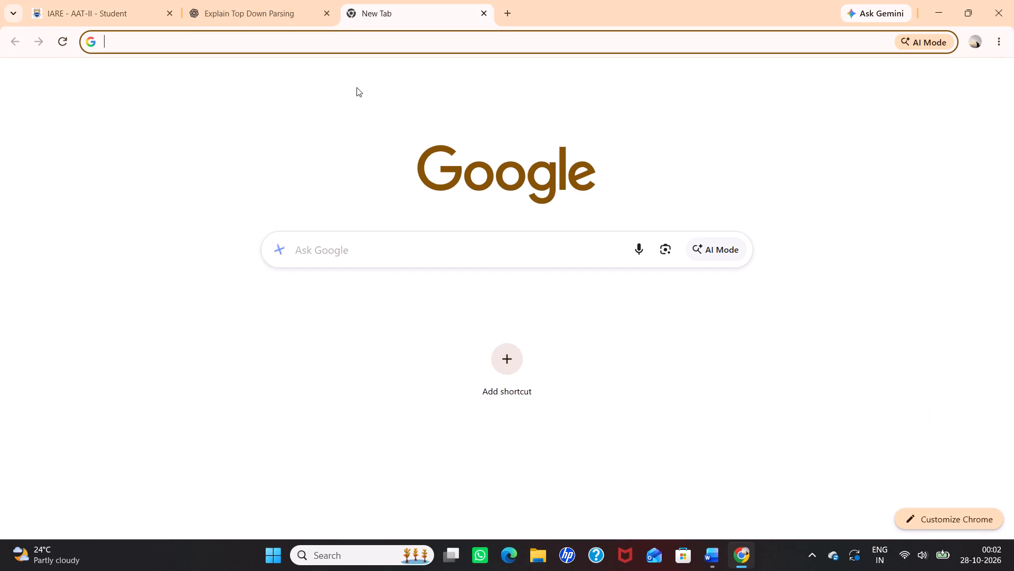
text(REMOVE PSGESD FOR)
key(space)
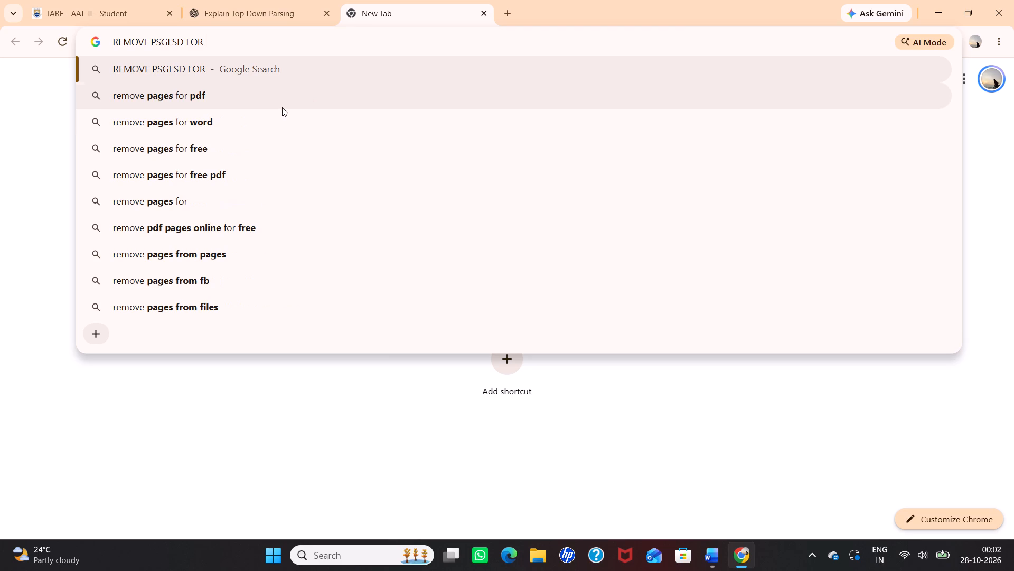
click(270, 123)
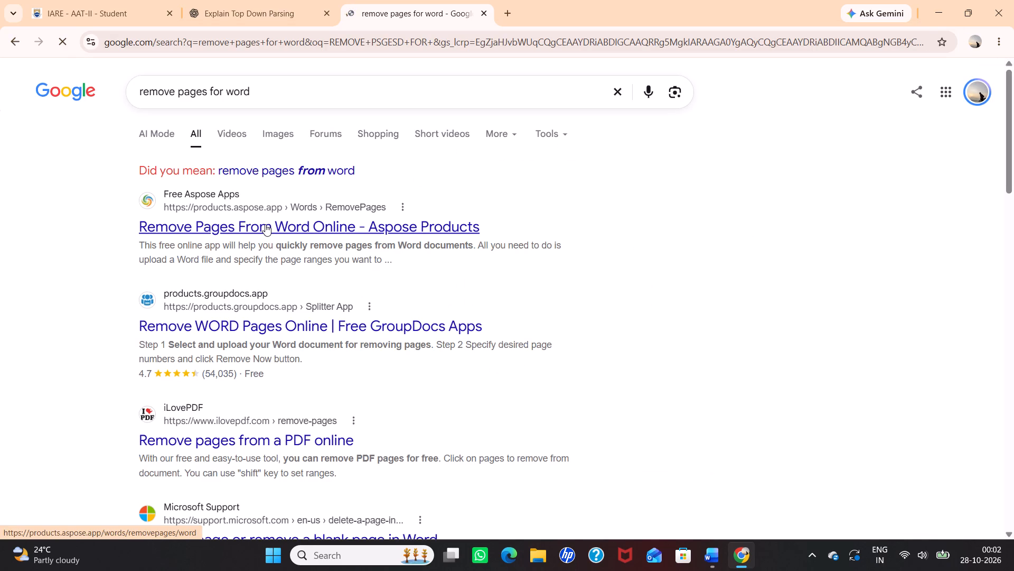
click(265, 224)
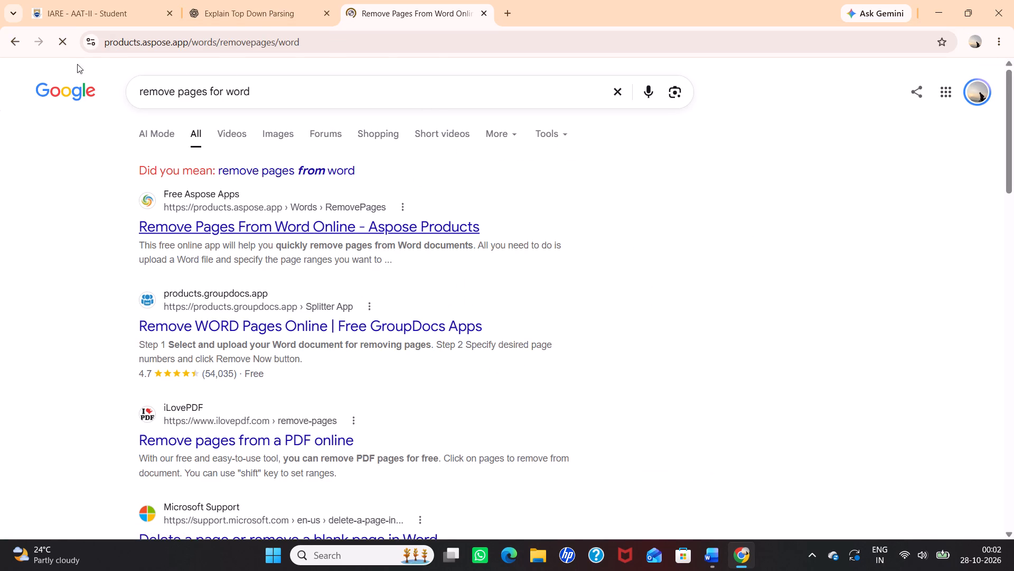
click(15, 45)
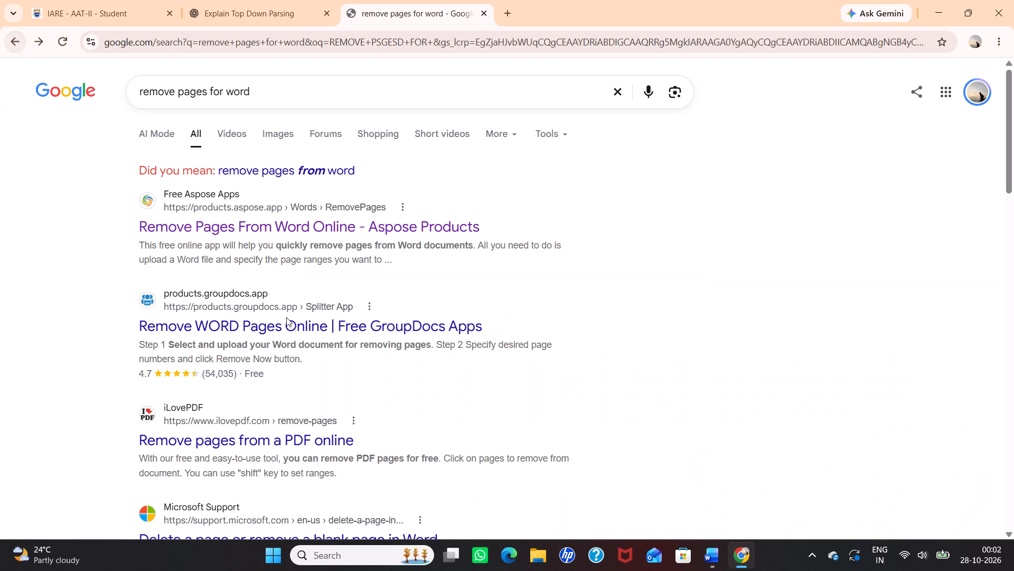
click(264, 428)
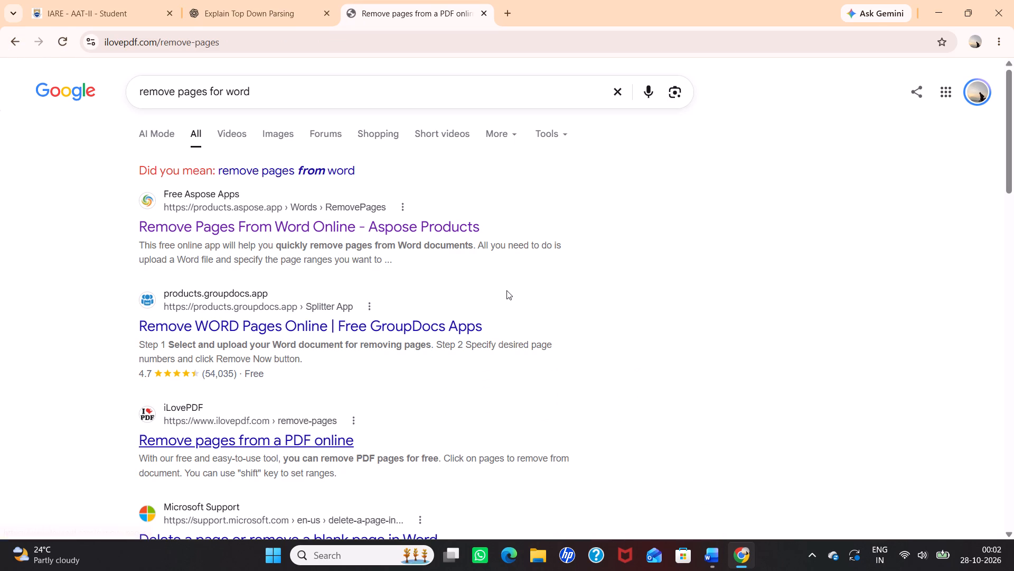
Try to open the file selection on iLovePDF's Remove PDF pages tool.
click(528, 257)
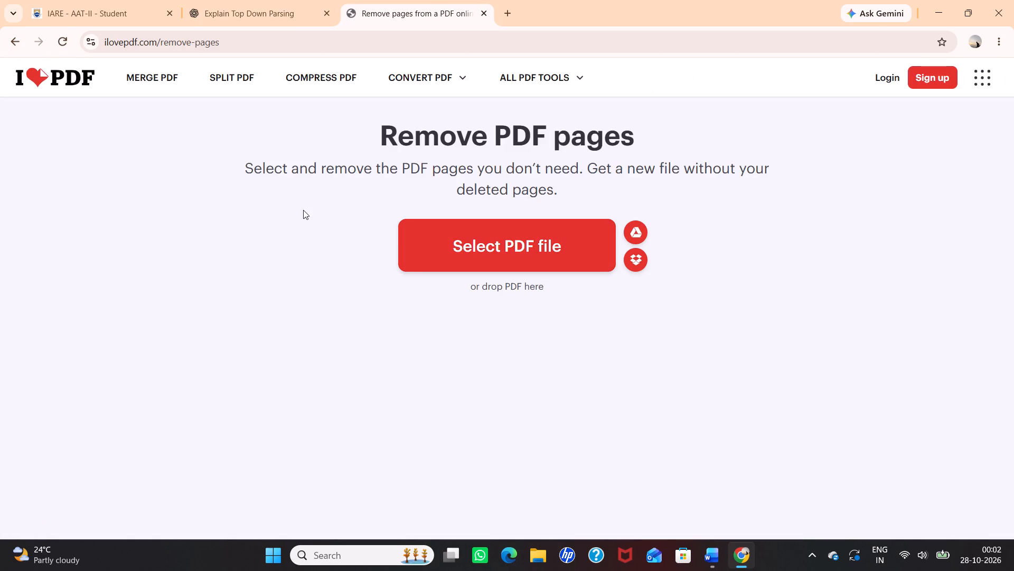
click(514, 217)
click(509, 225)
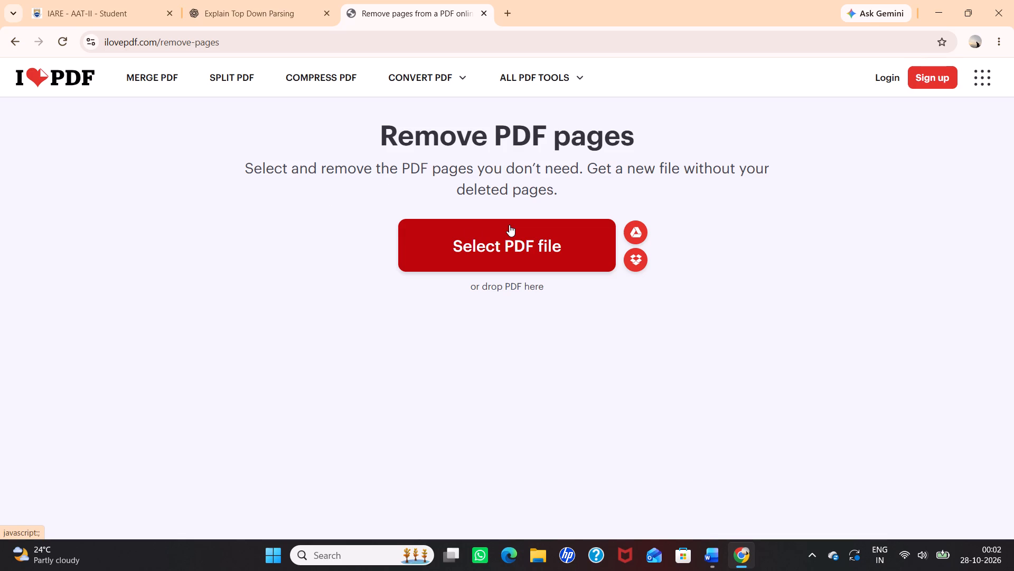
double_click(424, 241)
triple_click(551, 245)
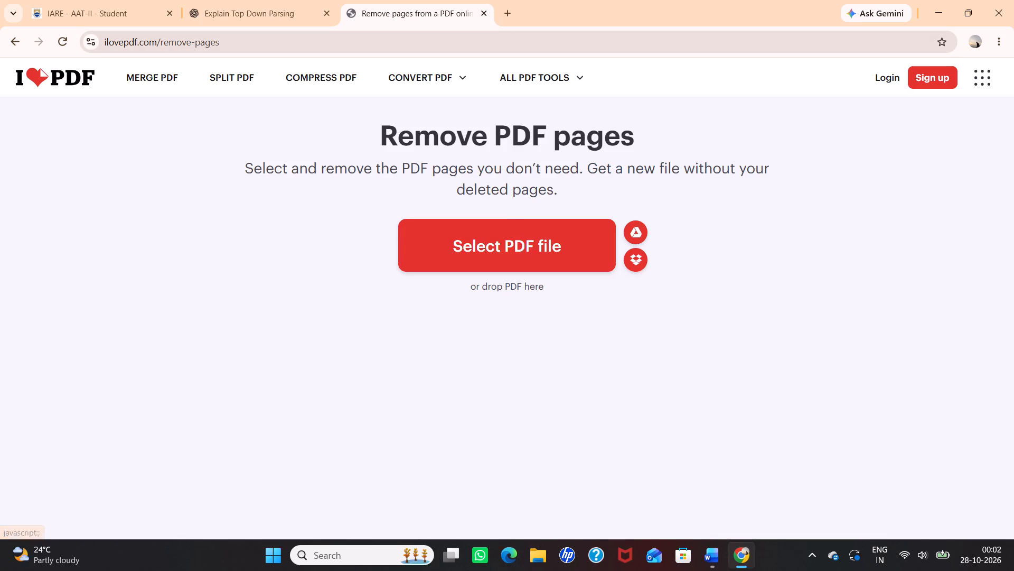
Search Google's AI Mode for "remove pages for word" in a new tab and read the page-deletion instructions.
click(509, 16)
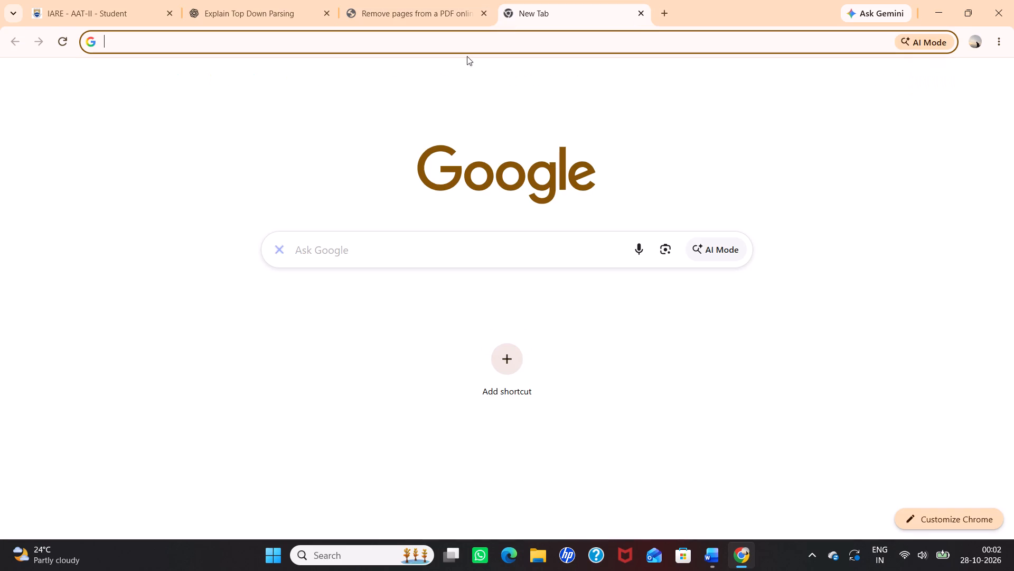
text(REMOVE PAF)
key(BackSpace)
text(GES)
key(space)
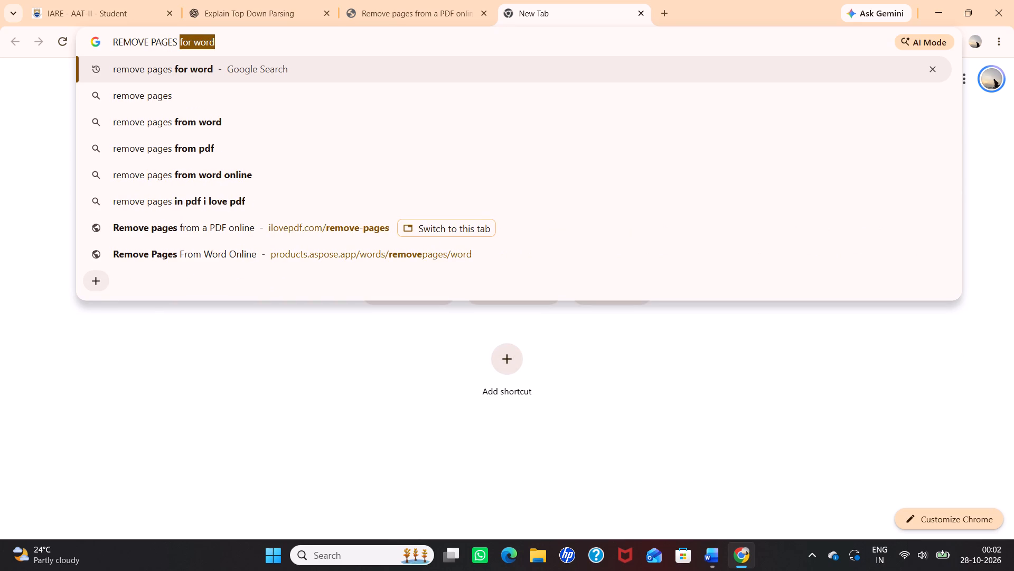
key(Tab)
key(Return)
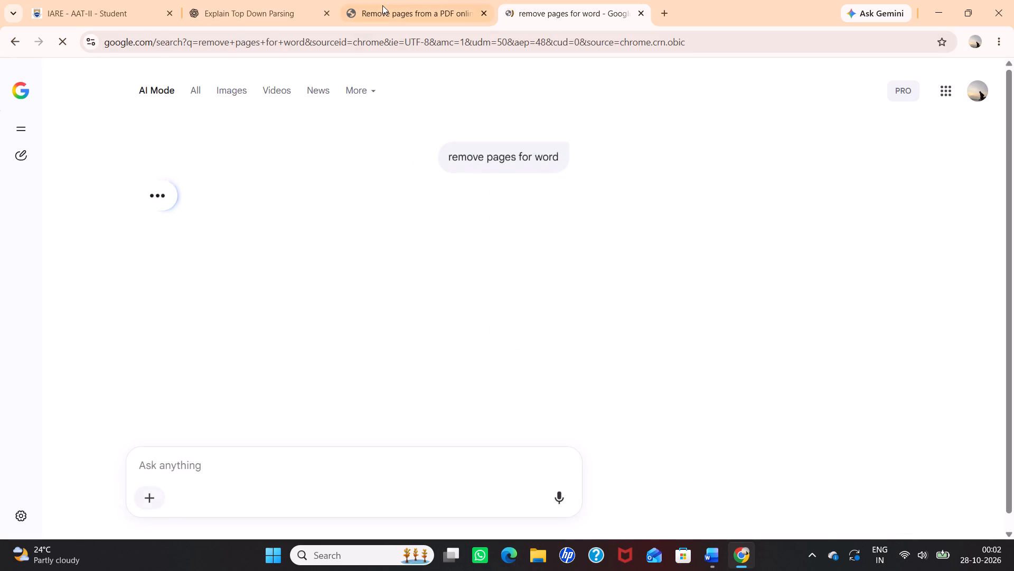
click(382, 5)
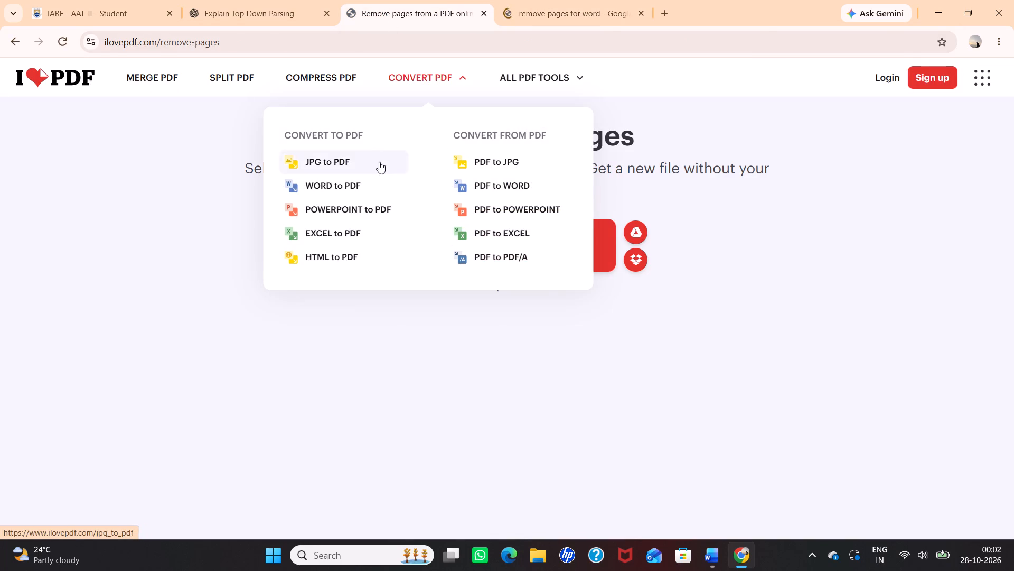
click(709, 216)
click(593, 242)
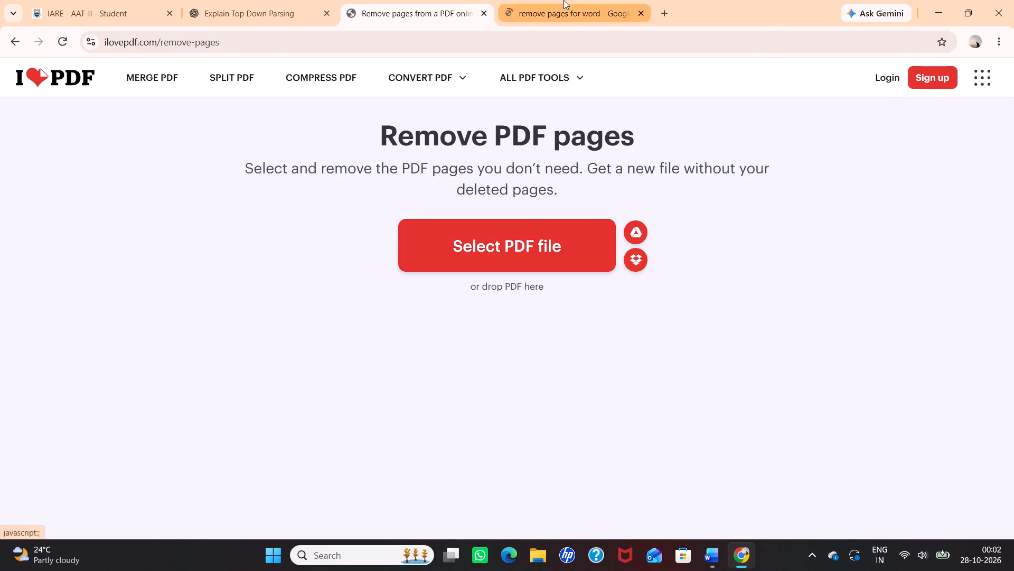
click(564, 0)
scroll(292, 202, down, 3)
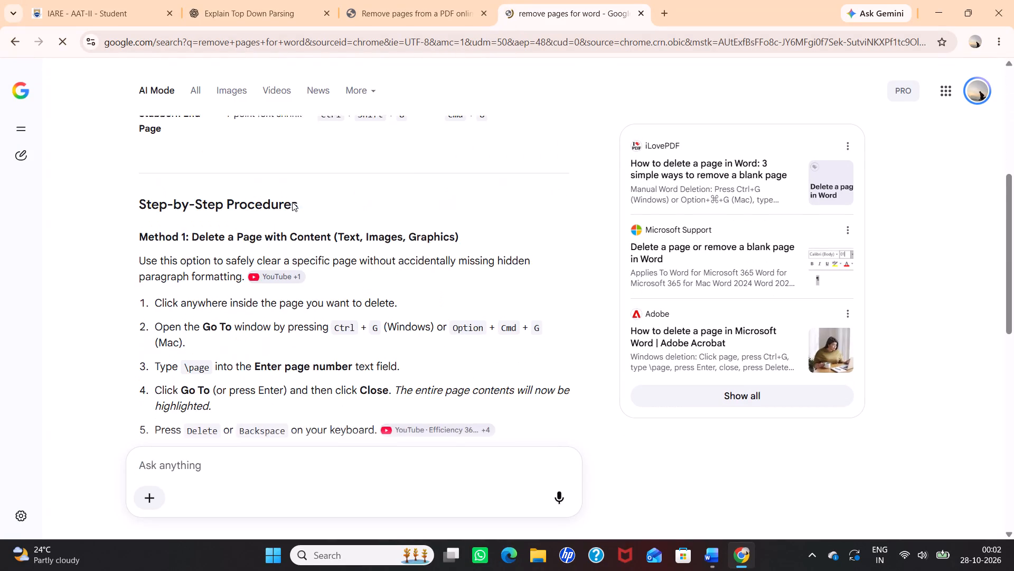
scroll(292, 202, down, 9)
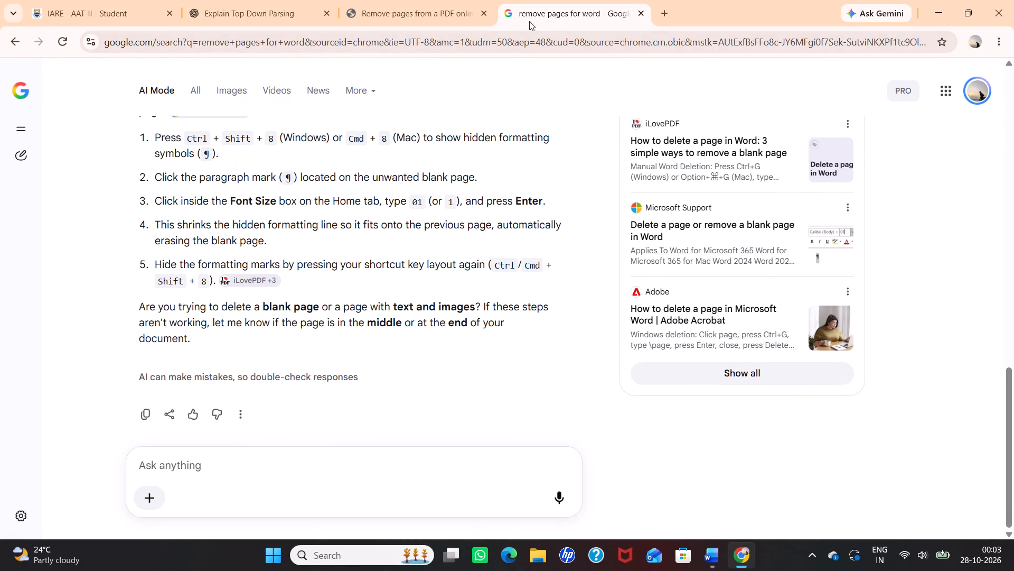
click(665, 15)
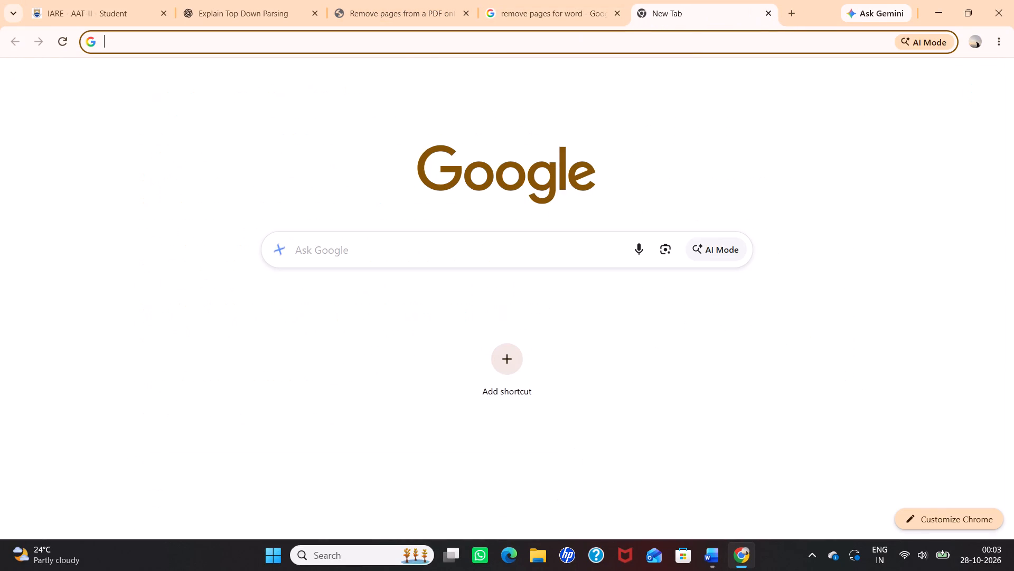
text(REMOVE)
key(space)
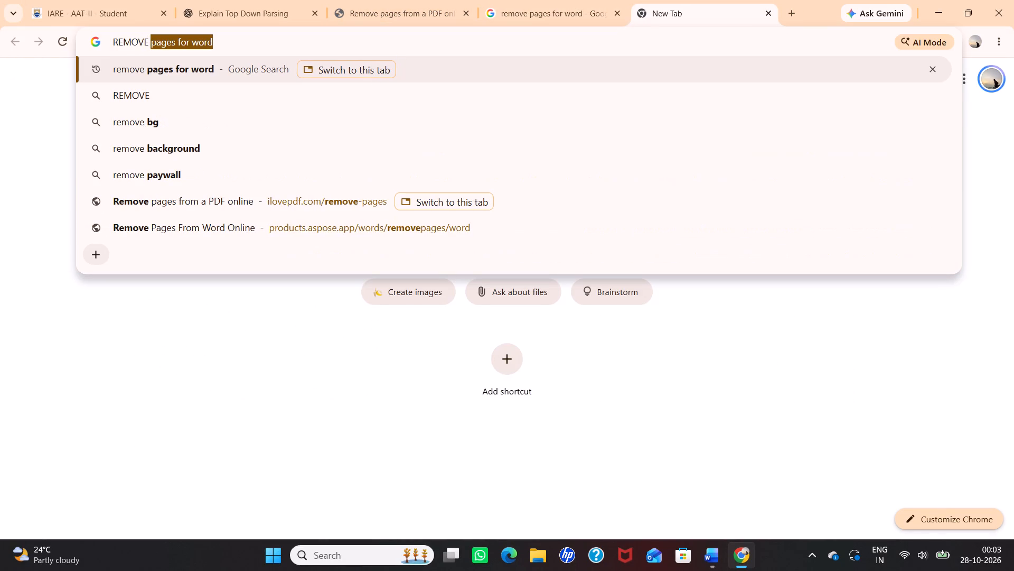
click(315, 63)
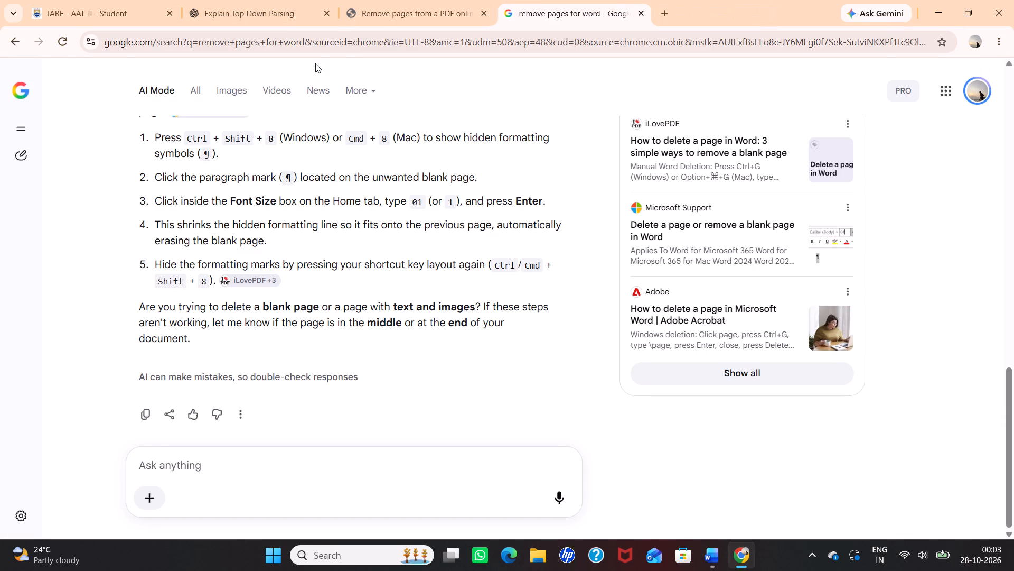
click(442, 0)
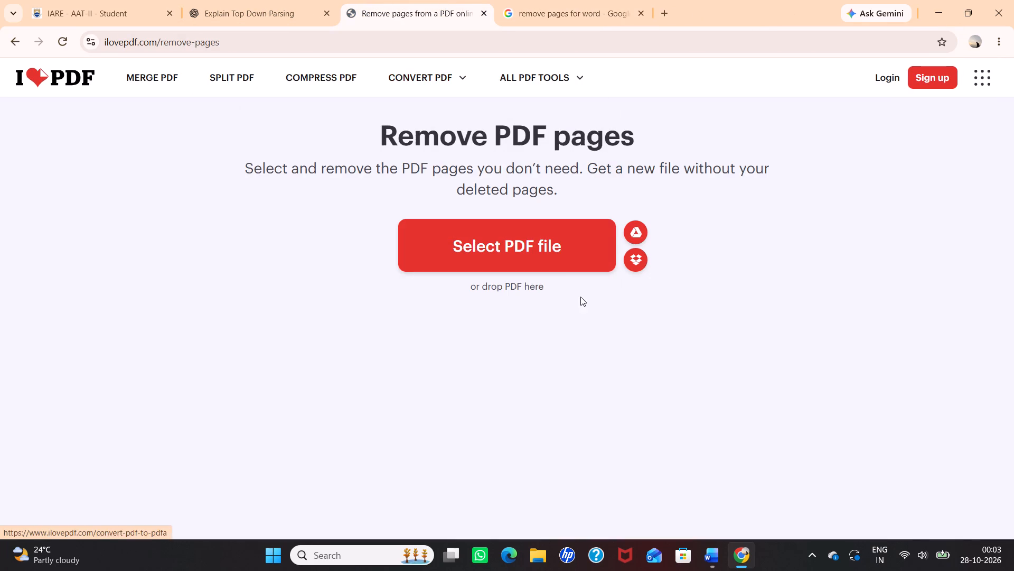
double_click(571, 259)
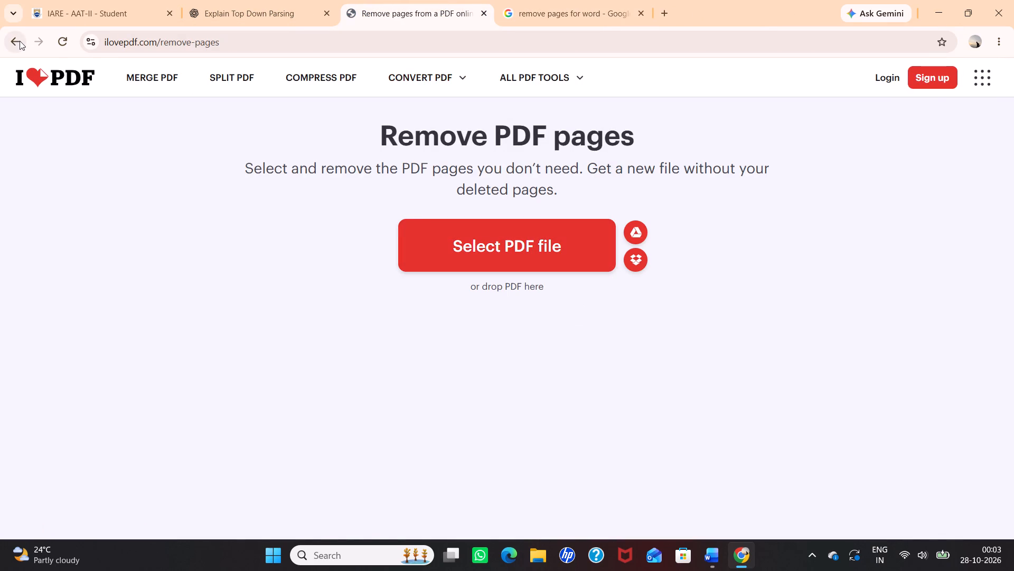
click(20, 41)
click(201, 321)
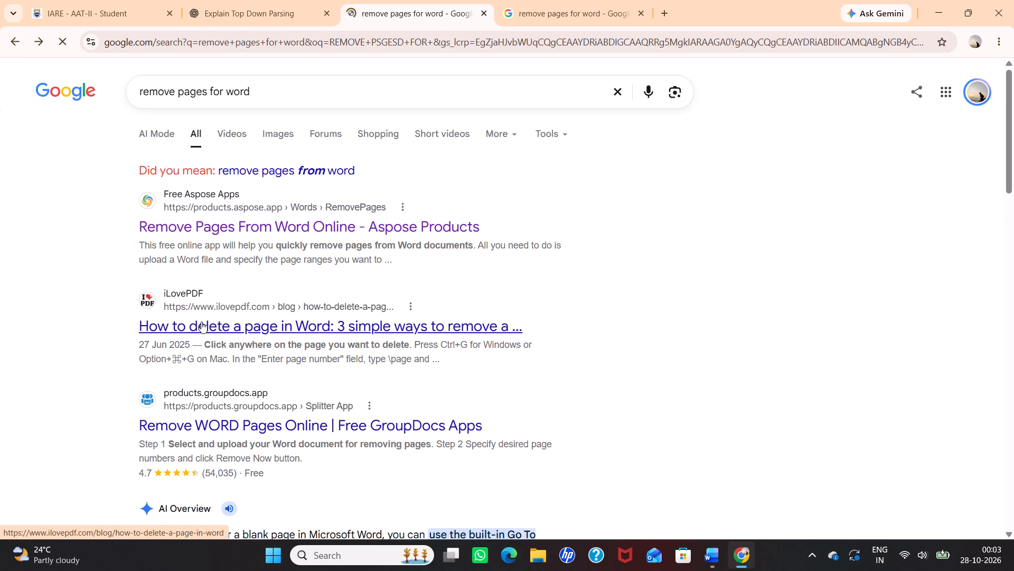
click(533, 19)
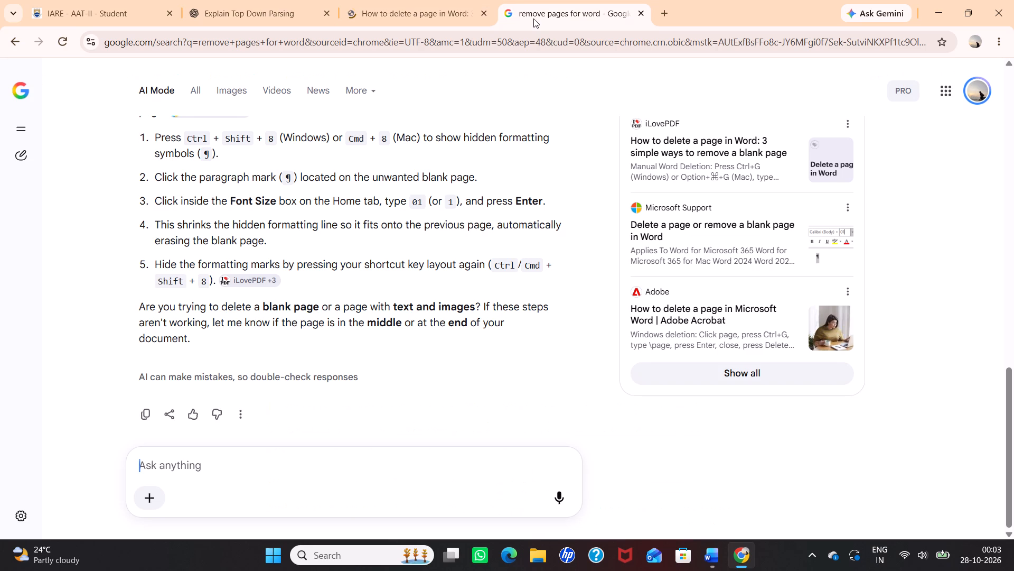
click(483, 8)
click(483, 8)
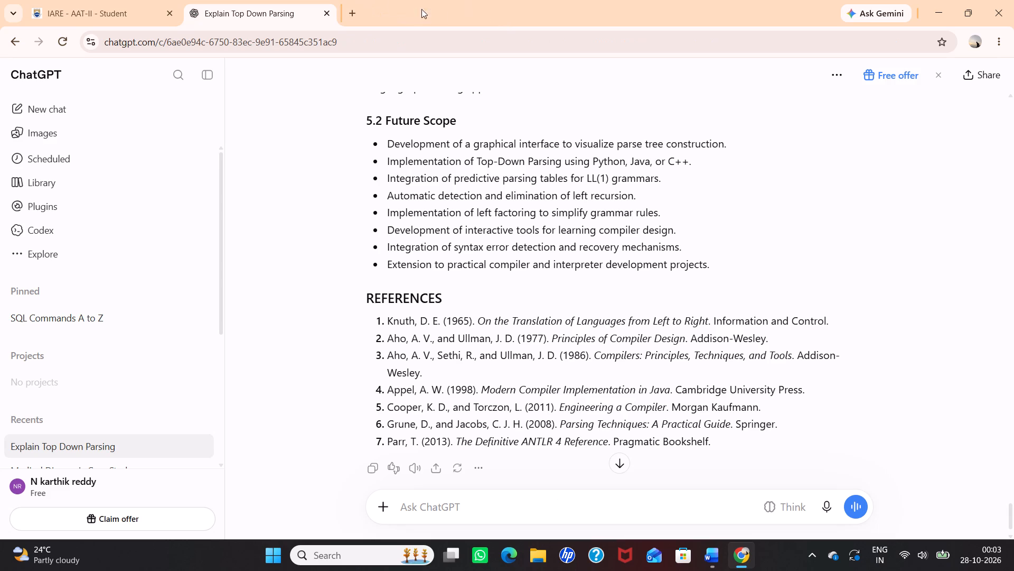
Open iLovePDF's tool for removing pages from a PDF in a new Chrome tab.
click(359, 5)
text(REMOVE)
key(space)
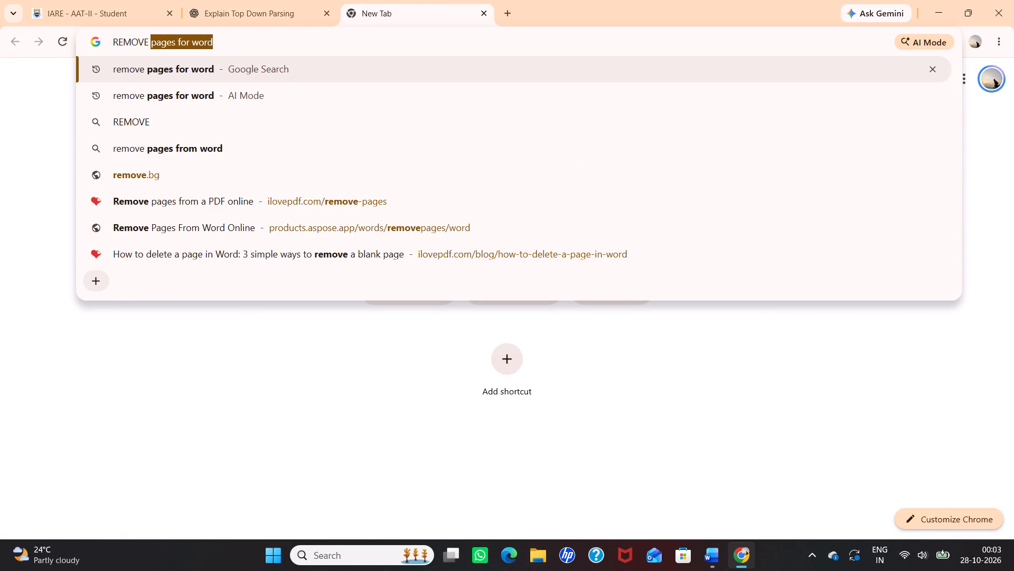
click(233, 198)
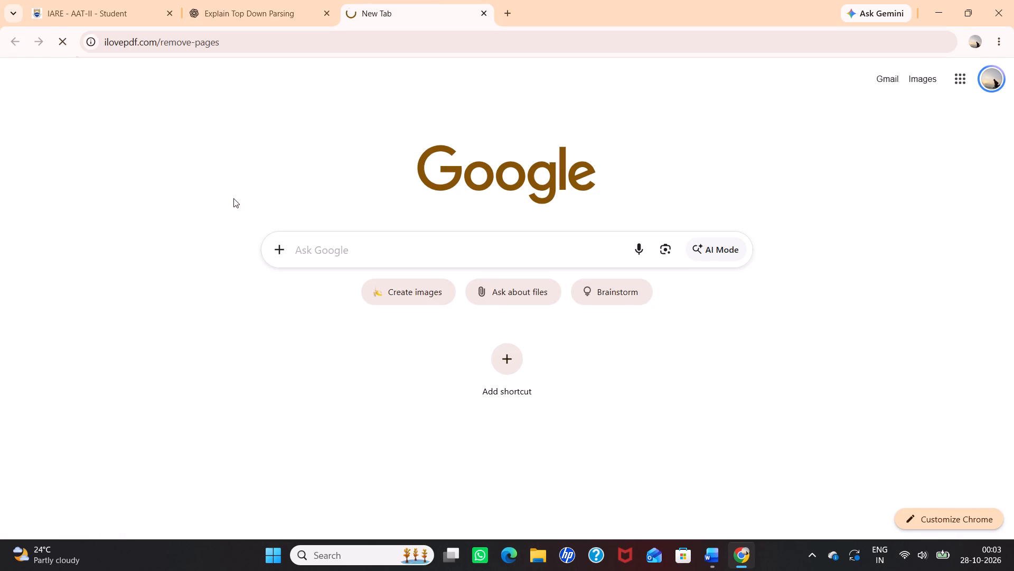
Load Compiler Construction CEP from the Documents folder into the Remove PDF pages tool, searching for CEP to find it.
click(431, 237)
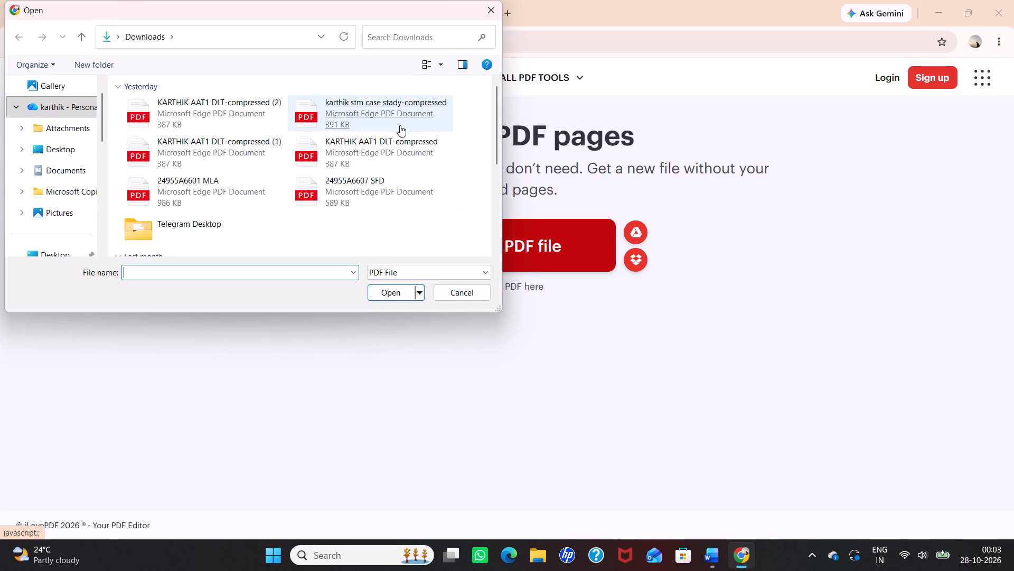
scroll(265, 165, down, 2)
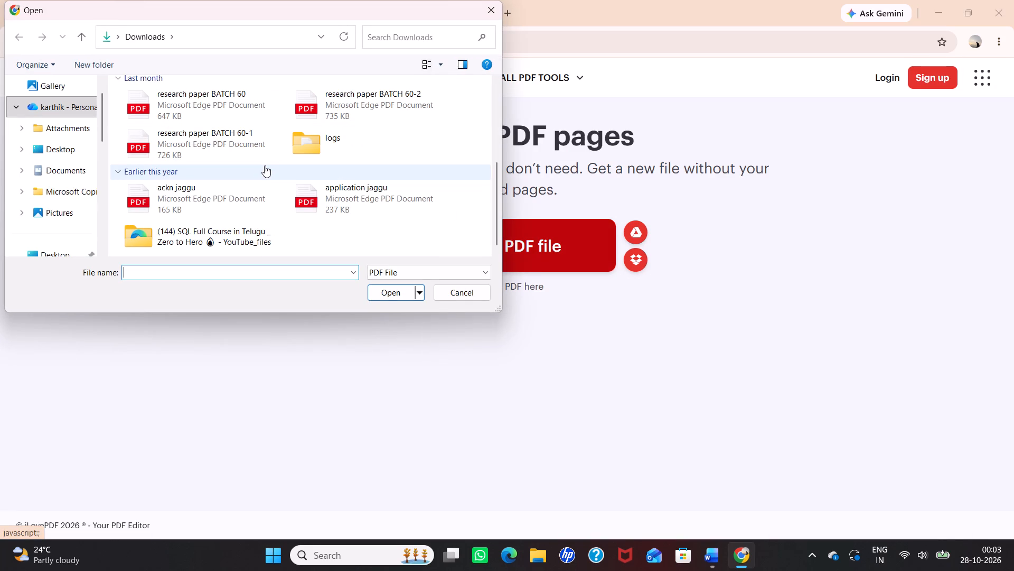
click(69, 165)
click(409, 42)
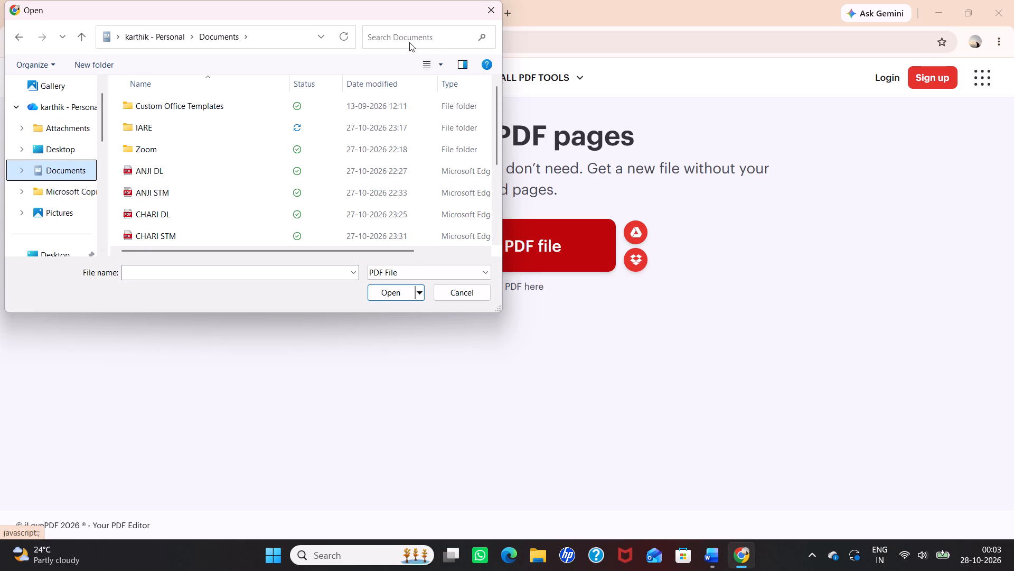
click(407, 40)
text(CEP)
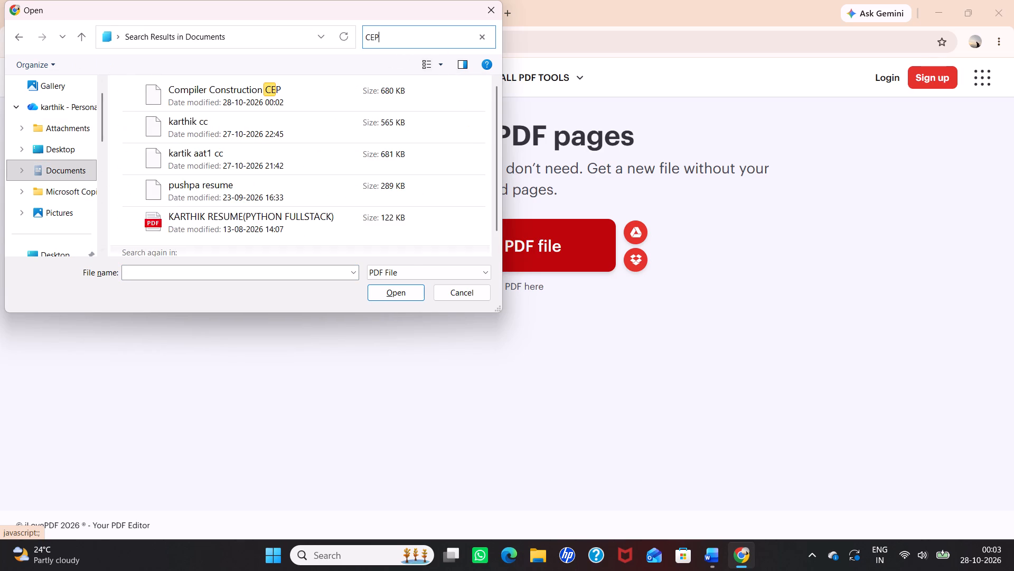
click(280, 93)
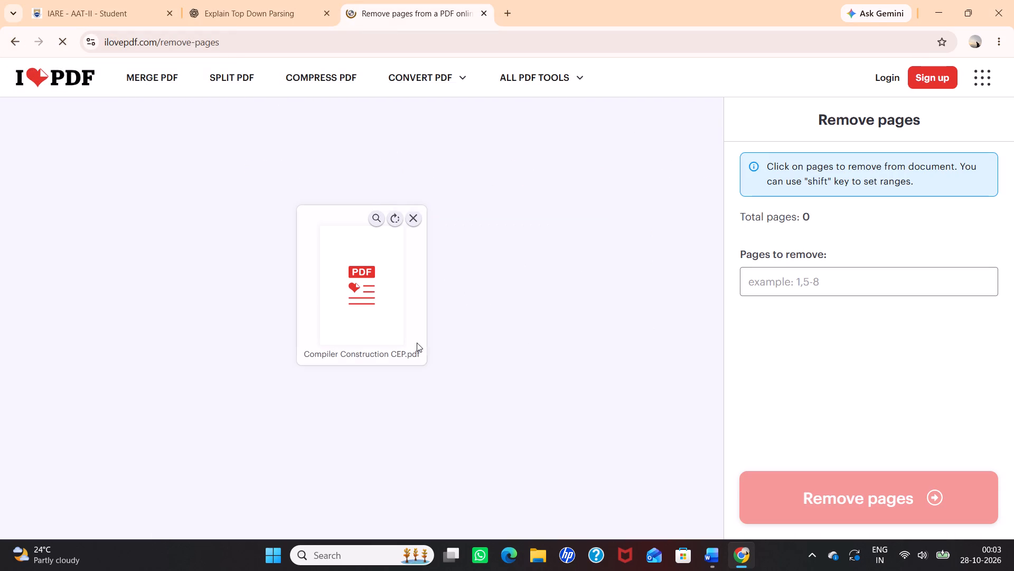
Mark only the blank pages 4 and 19 of the PDF for removal.
double_click(355, 298)
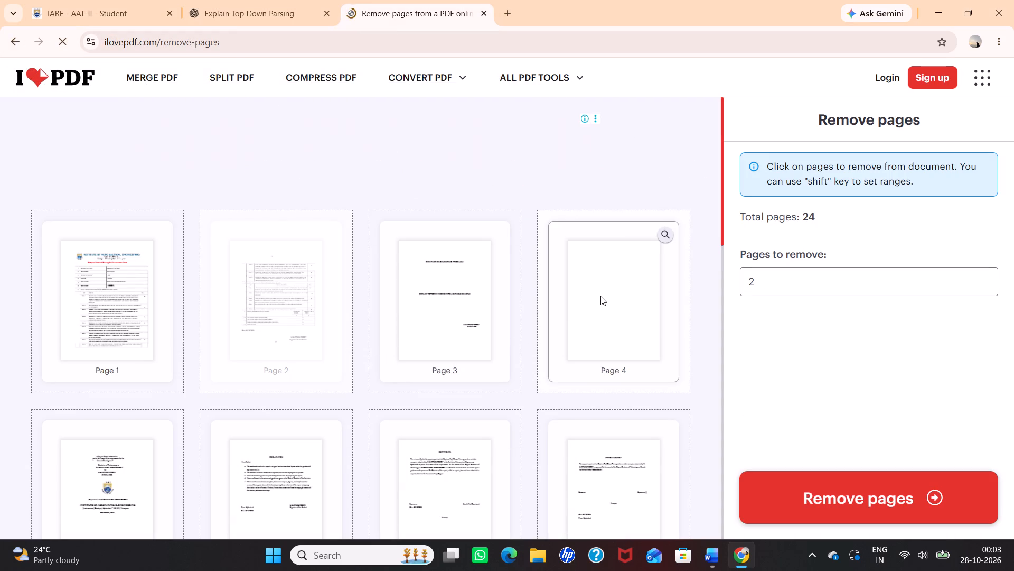
click(600, 296)
click(286, 275)
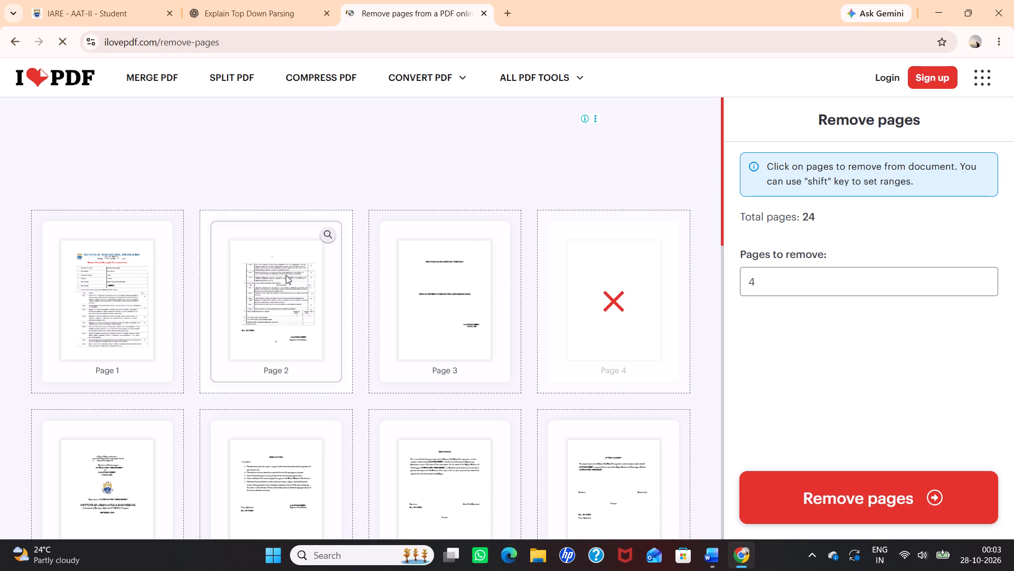
scroll(515, 216, down, 7)
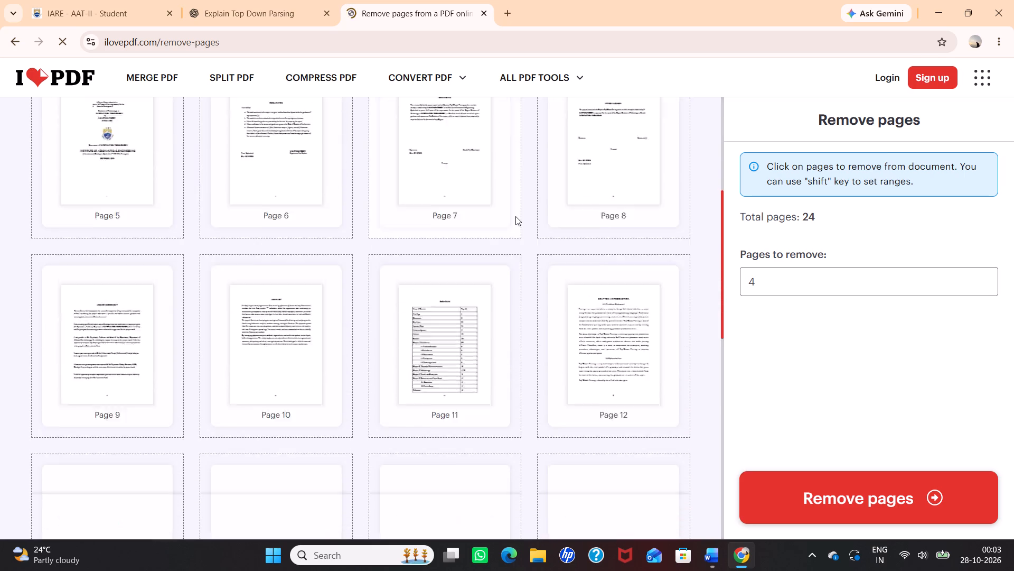
scroll(515, 216, down, 4)
click(483, 218)
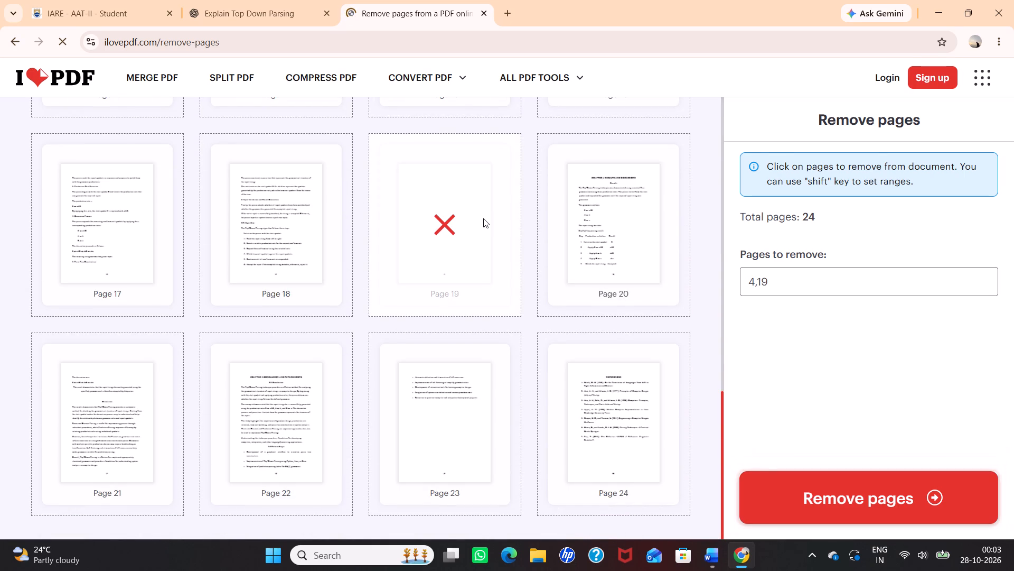
scroll(483, 218, up, 6)
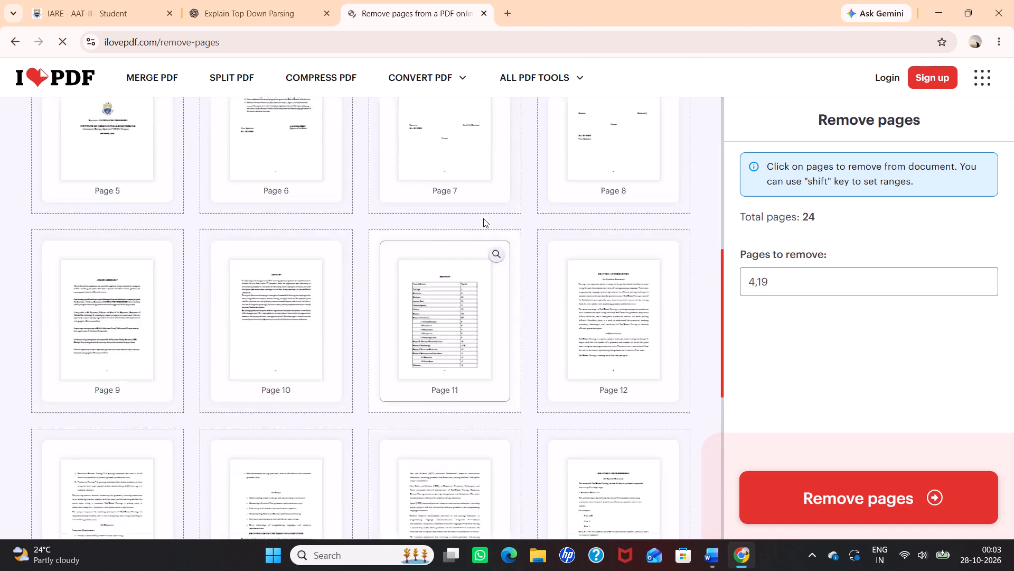
scroll(483, 218, up, 2)
scroll(483, 218, down, 8)
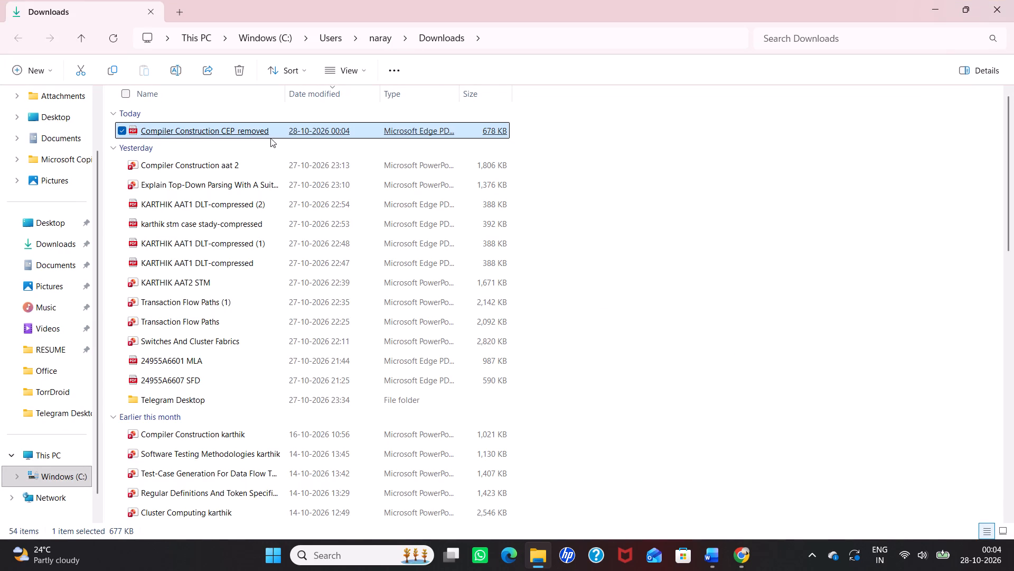
double_click(267, 128)
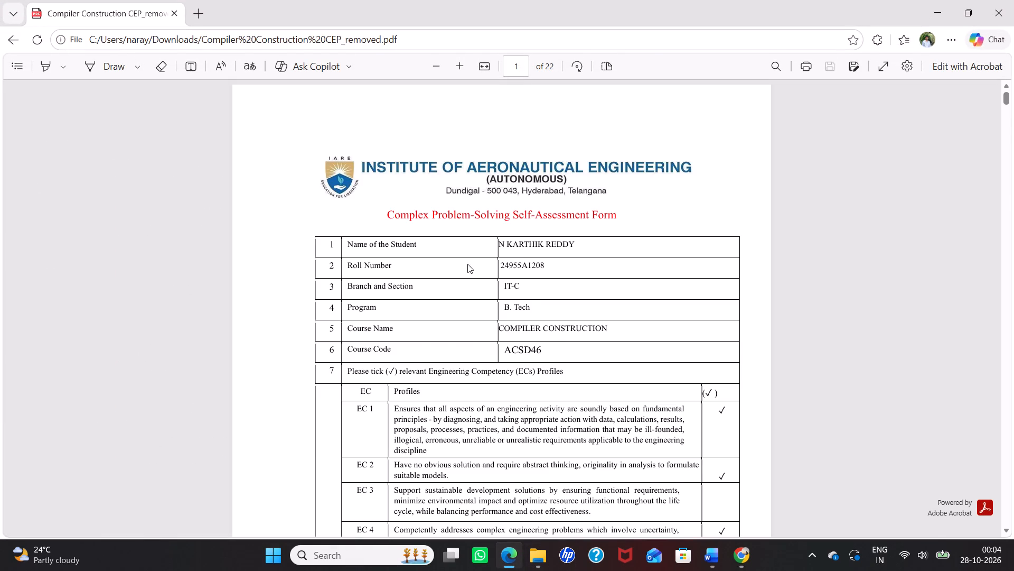
scroll(467, 264, down, 20)
scroll(467, 264, down, 8)
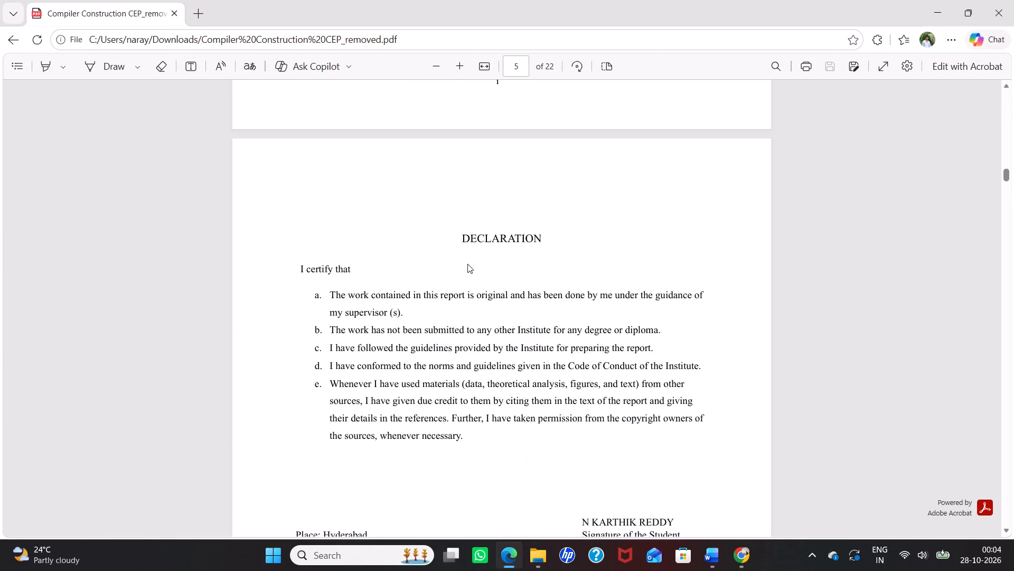
scroll(467, 264, down, 20)
scroll(467, 264, down, 3)
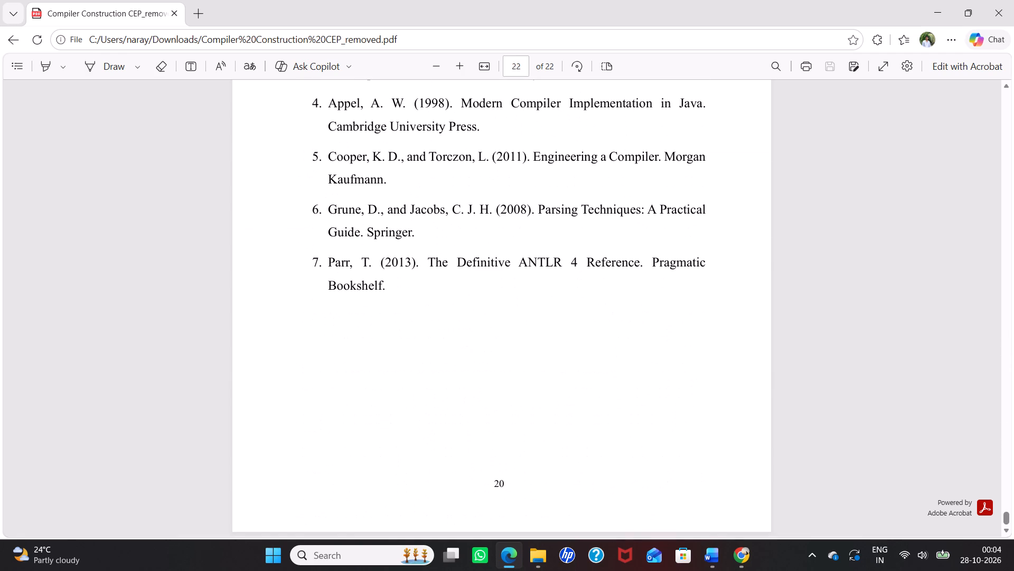
click(172, 8)
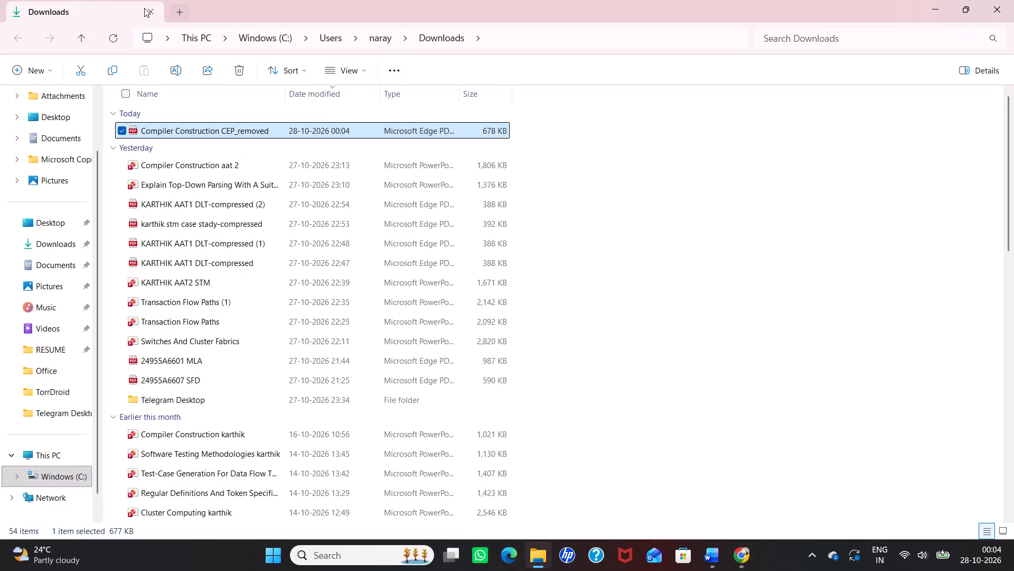
click(145, 8)
Close all the remaining Chrome tabs, including the portal, ChatGPT and iLovePDF.
triple_click(172, 8)
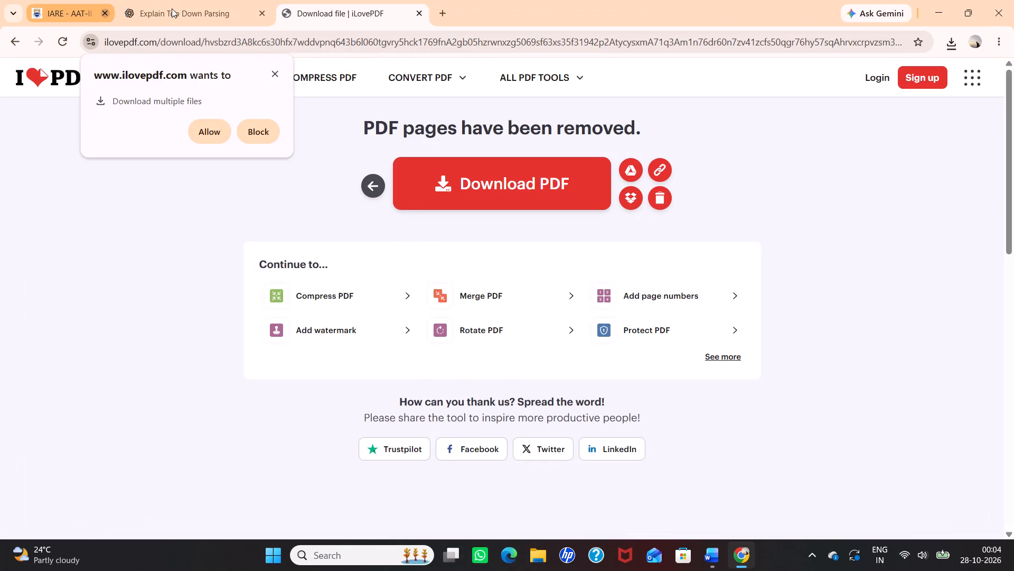
triple_click(172, 8)
click(172, 8)
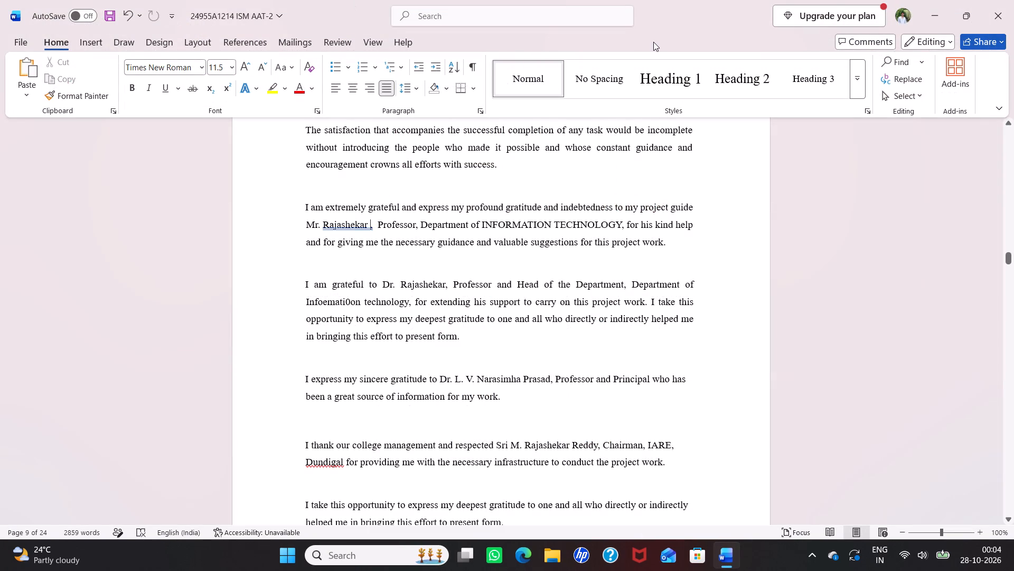
Close the ISM AAT-2 Word document, saving its changes as a Word document in the Telegram Desktop folder under Downloads.
click(930, 2)
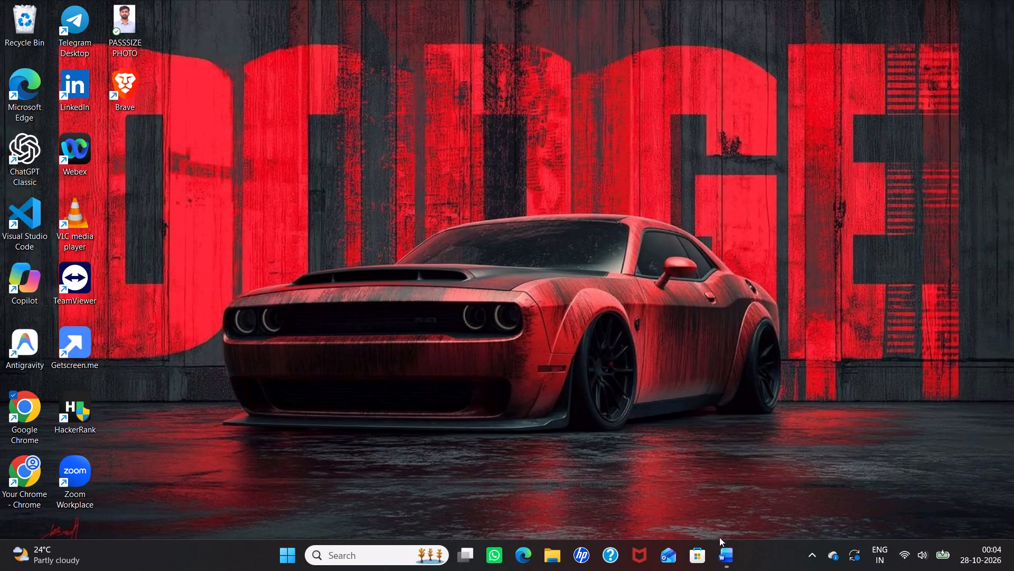
click(786, 441)
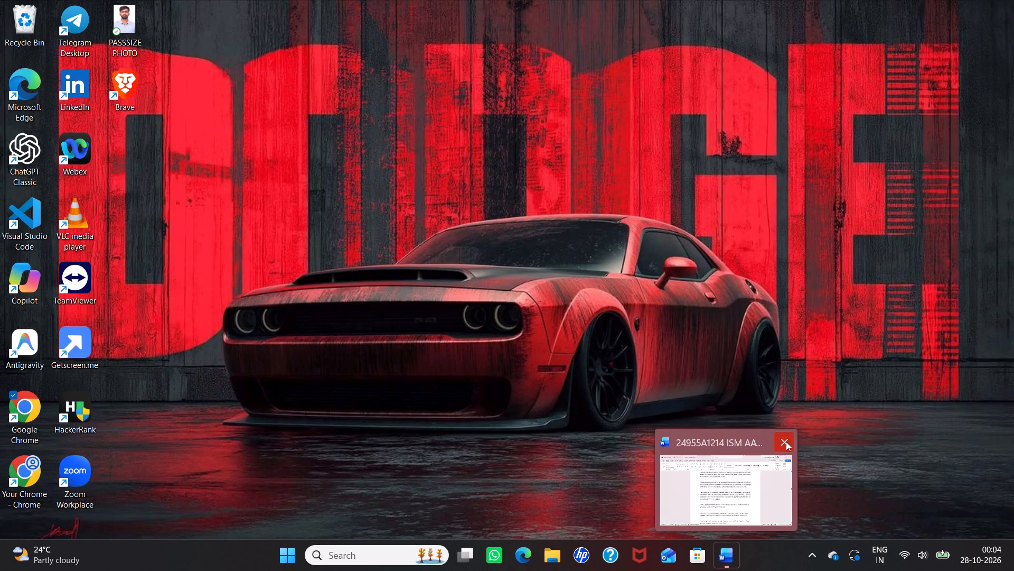
key(alt+F4)
key(alt+F4)
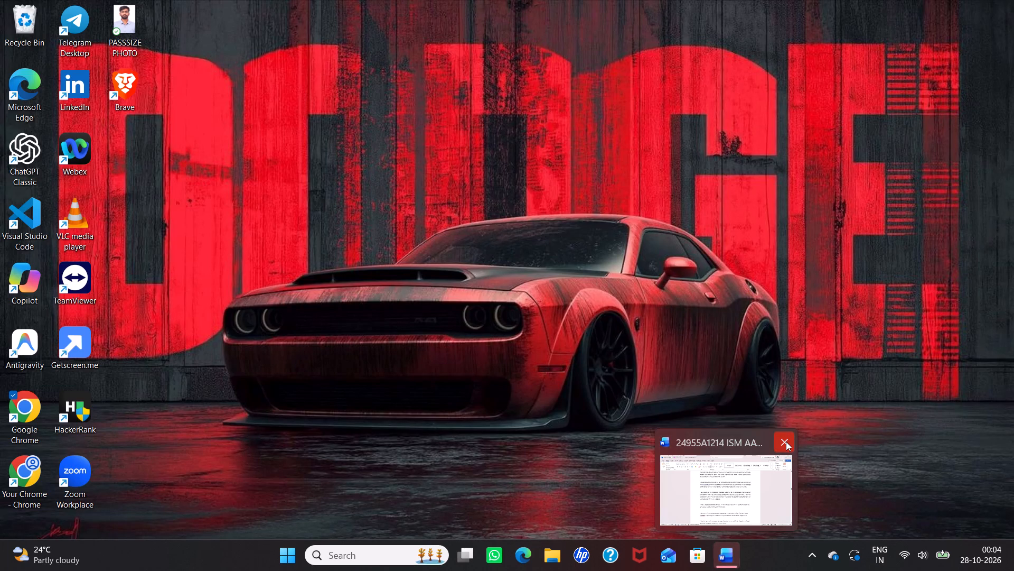
key(alt+F4)
click(739, 505)
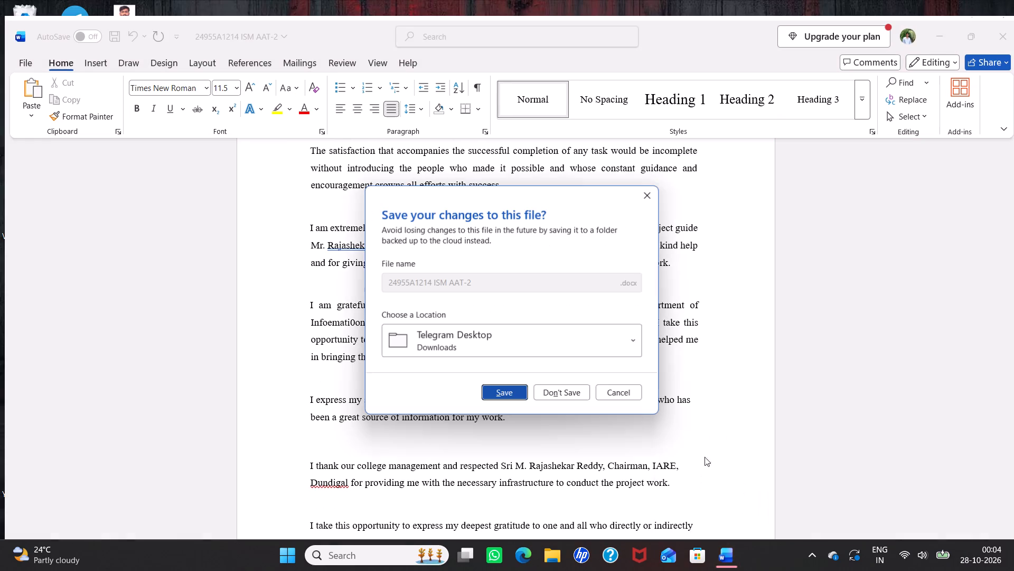
click(512, 395)
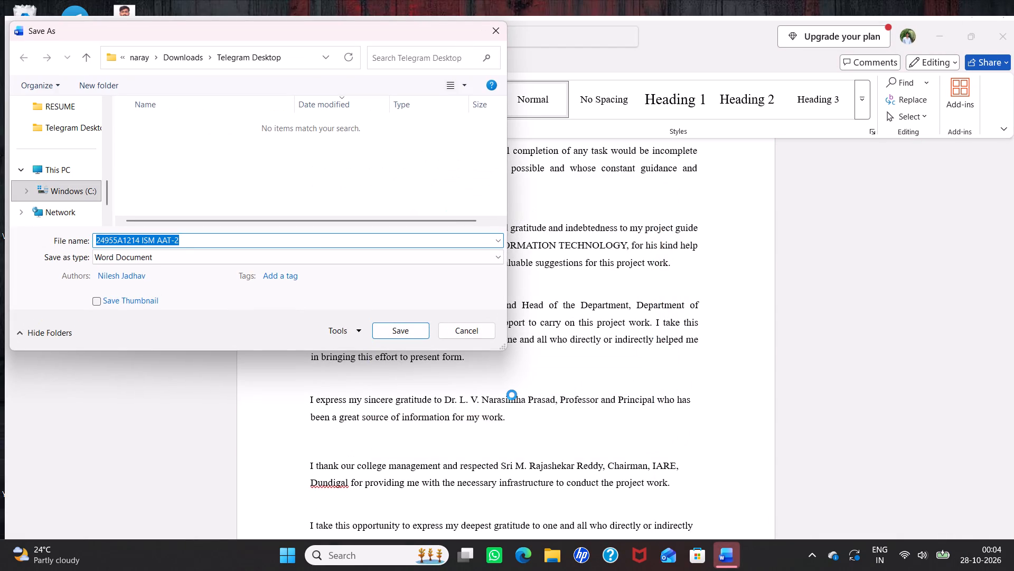
key(Return)
Open the Windows shut-down dialog from the desktop.
key(alt+F4)
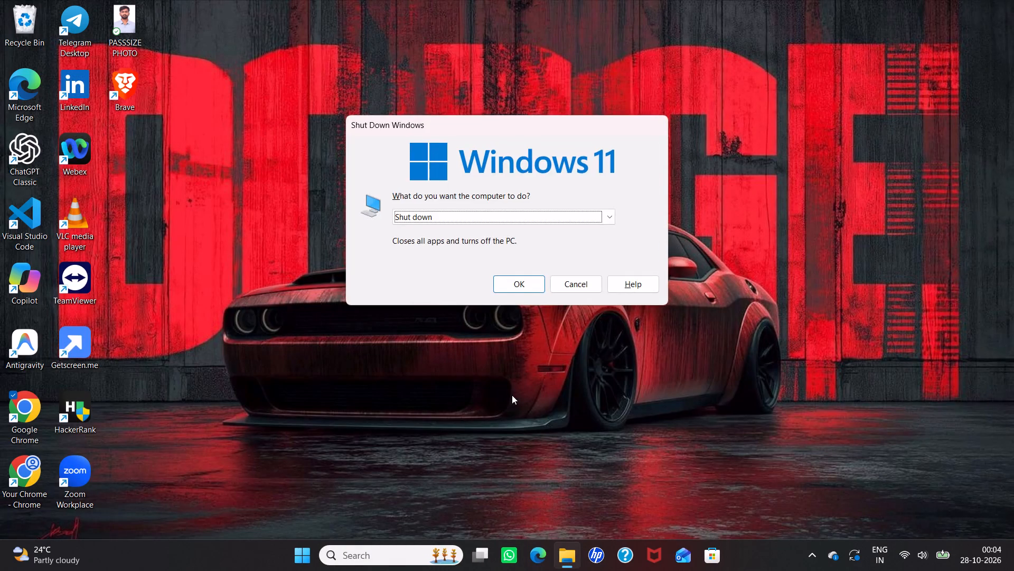